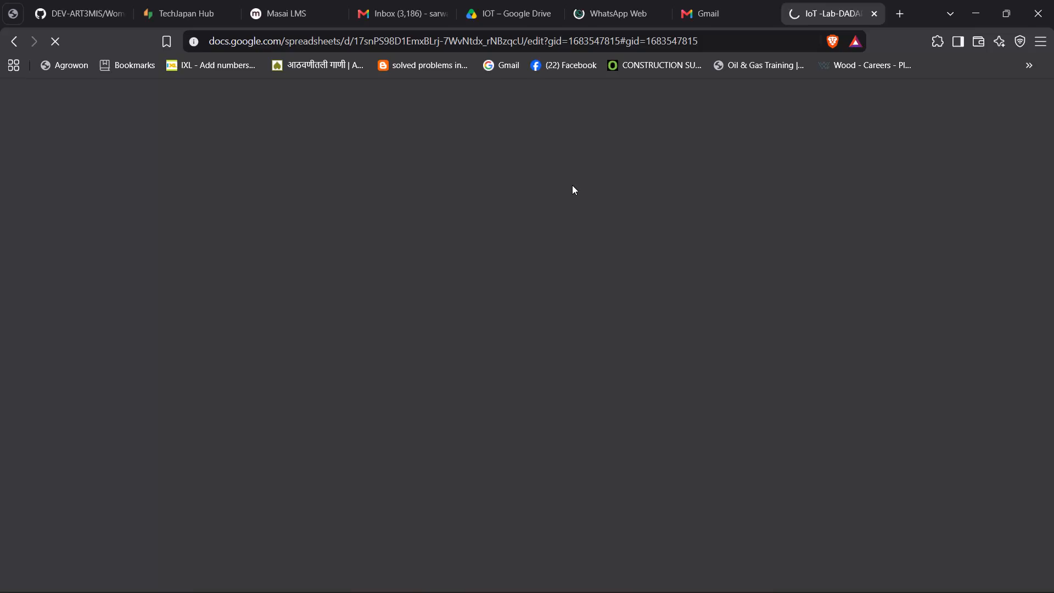
# Close the WhatsApp Web page while the IoT lab spreadsheet loads.
pyautogui.click(662, 13)
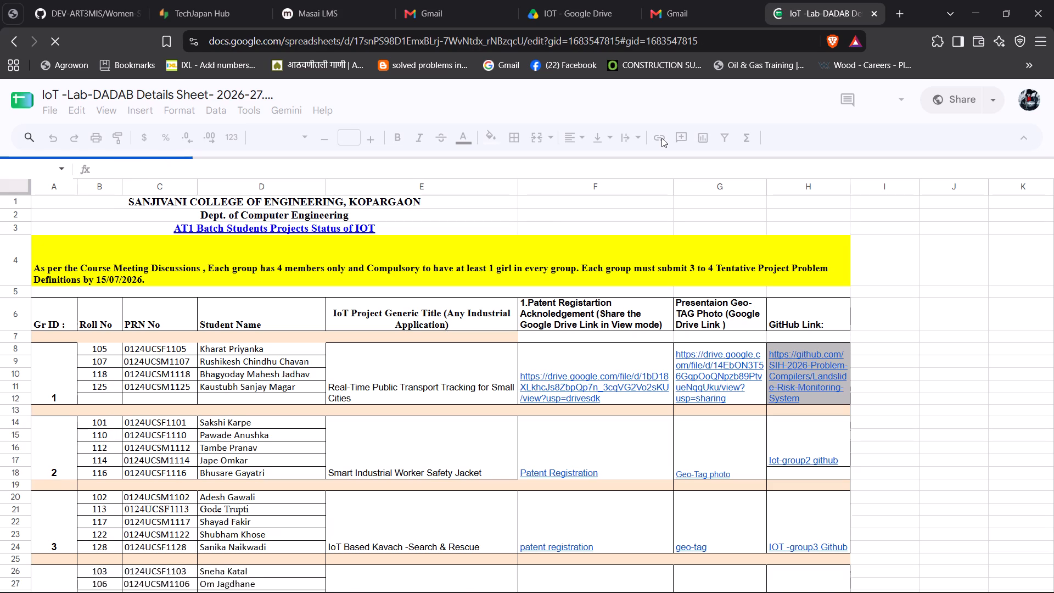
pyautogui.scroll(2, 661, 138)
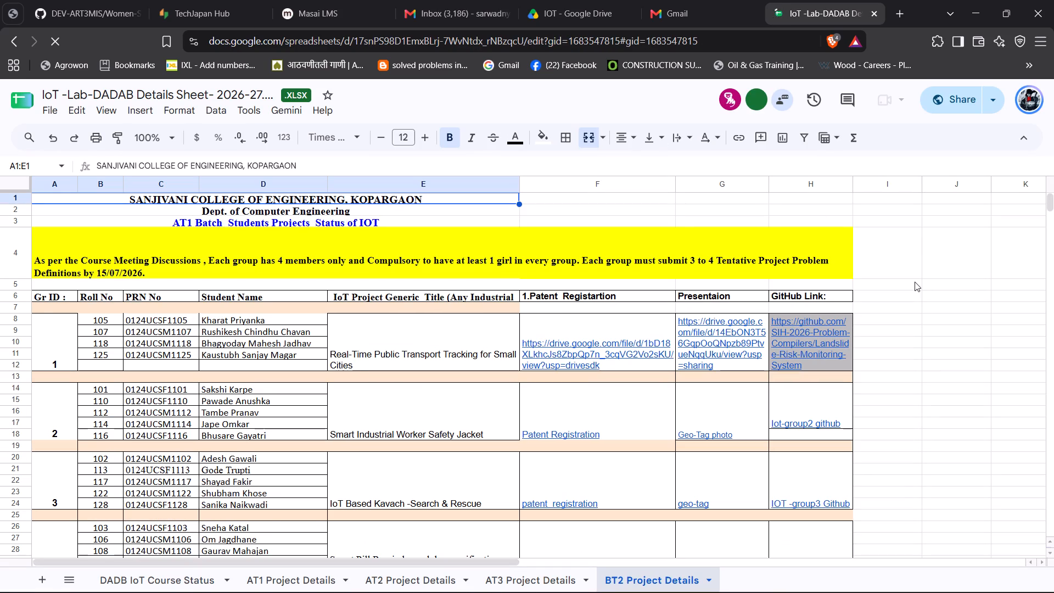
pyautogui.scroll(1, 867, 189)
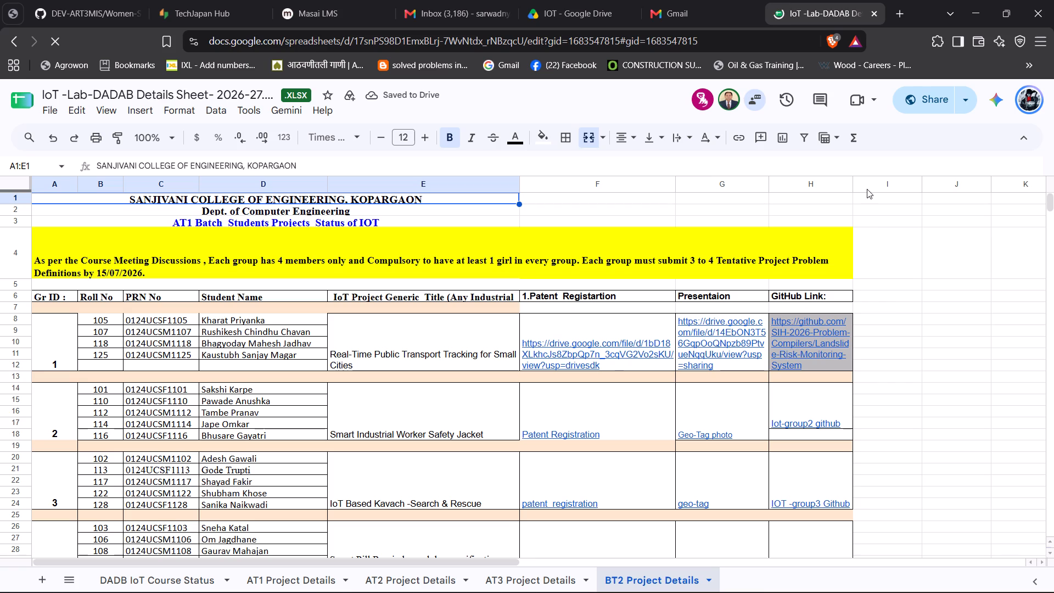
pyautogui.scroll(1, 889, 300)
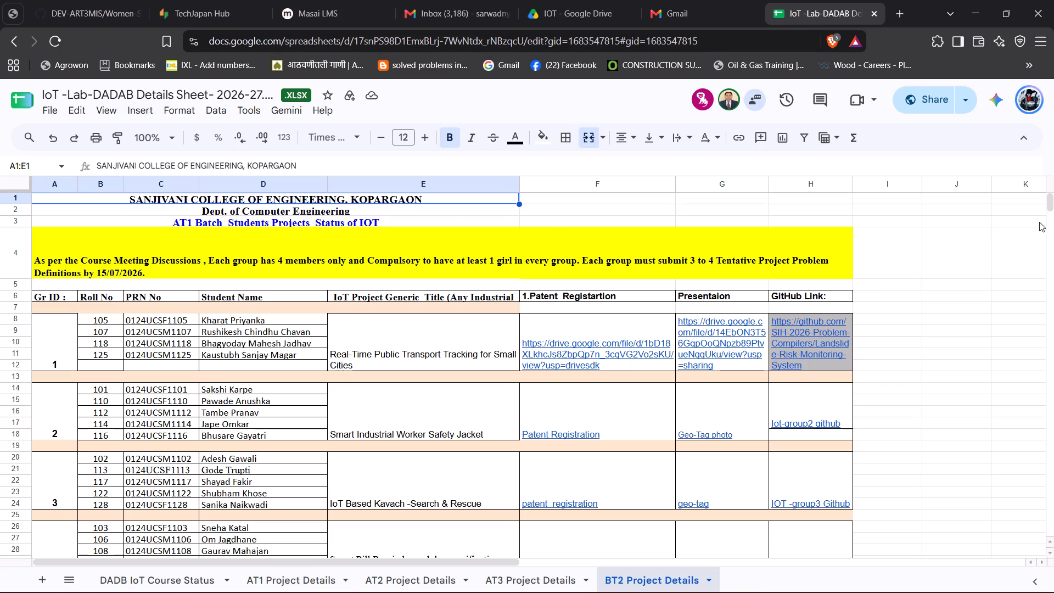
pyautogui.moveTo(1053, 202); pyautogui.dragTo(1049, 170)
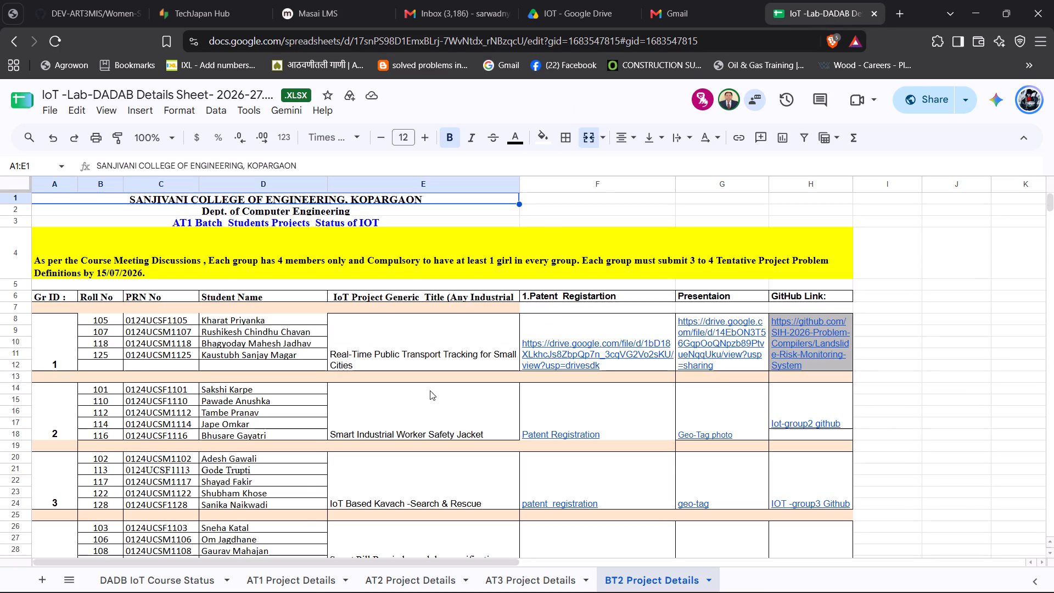
# Review the AT1 Project Details sheet for each group's project title, patent registration, geo-tag photo and GitHub link entries.
pyautogui.click(294, 574)
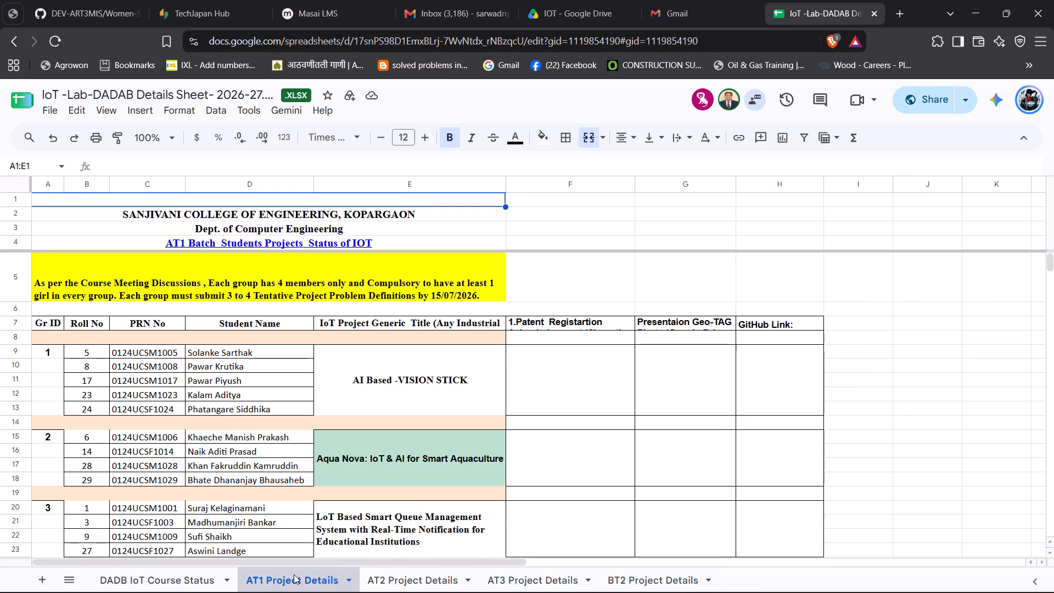
pyautogui.scroll(1, 369, 374)
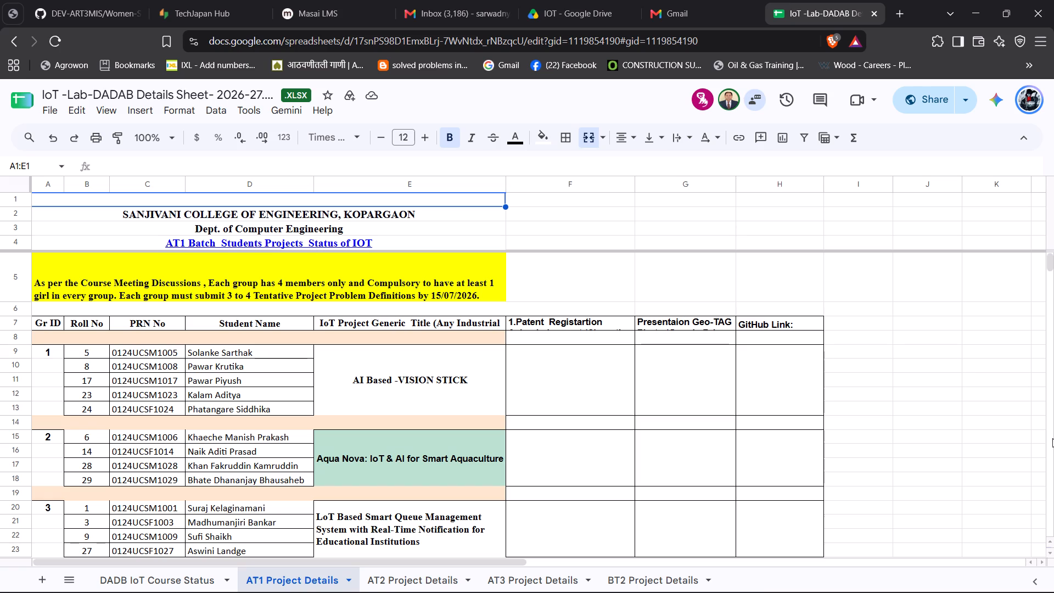
pyautogui.scroll(1, 374, 465)
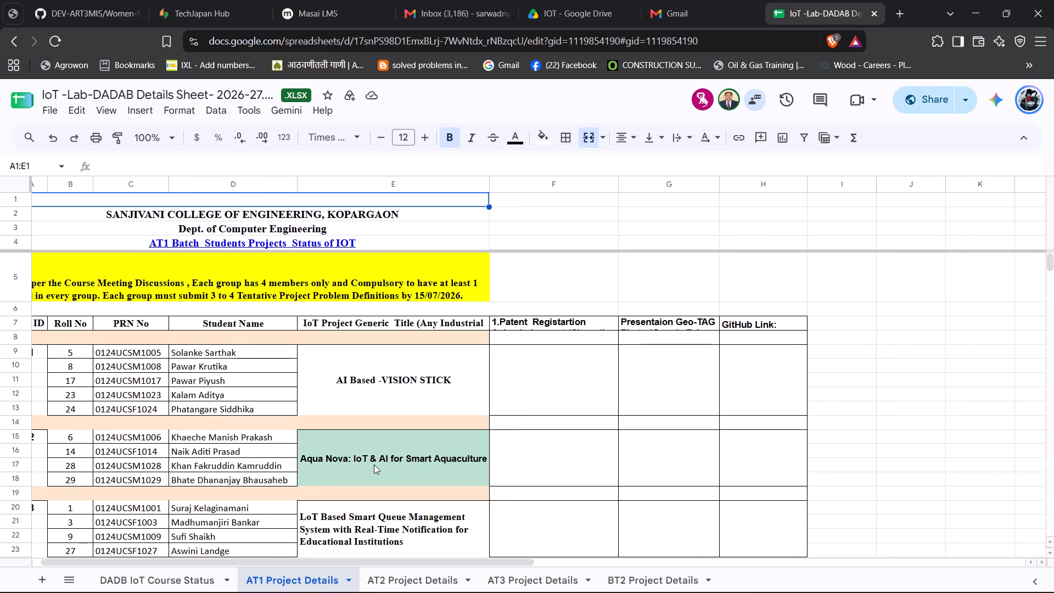
pyautogui.scroll(1, 374, 465)
pyautogui.hscroll(-2, 374, 465)
pyautogui.hscroll(6, 374, 465)
pyautogui.scroll(1, 374, 465)
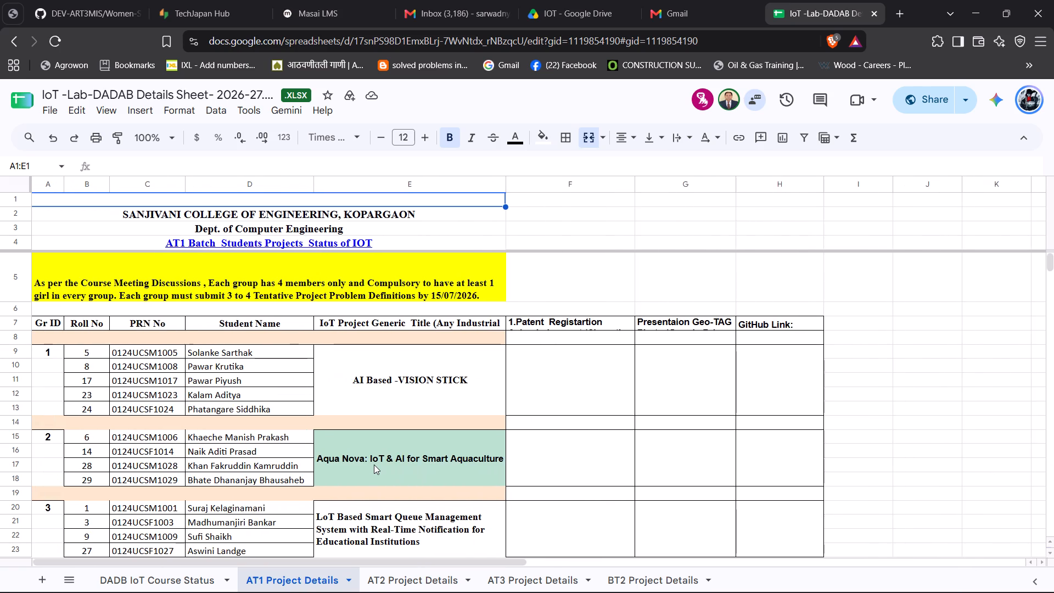
pyautogui.scroll(1, 374, 465)
pyautogui.scroll(-4, 374, 465)
pyautogui.scroll(1, 374, 465)
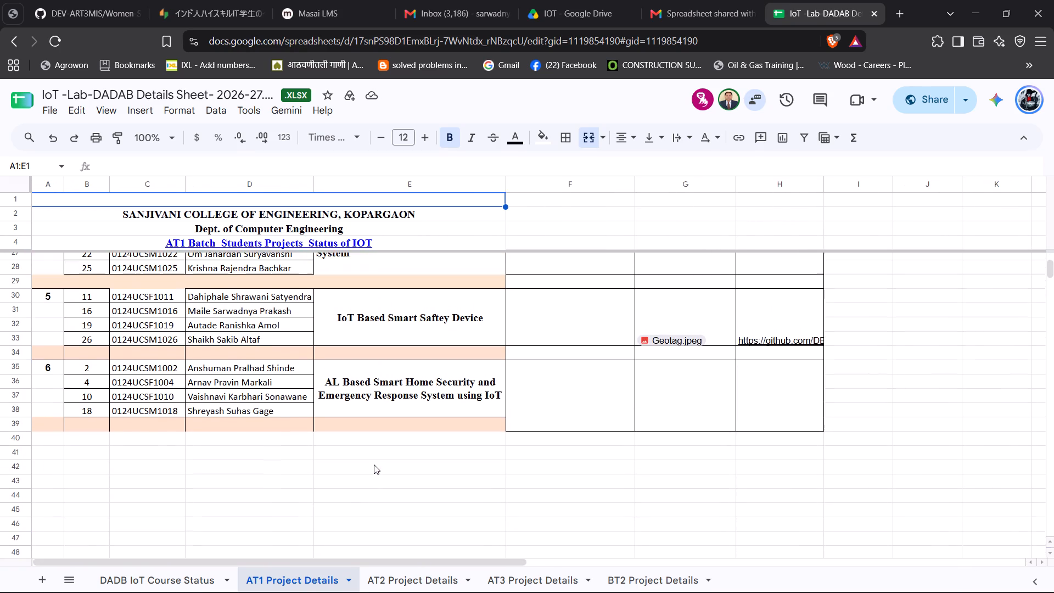
pyautogui.scroll(2, 374, 465)
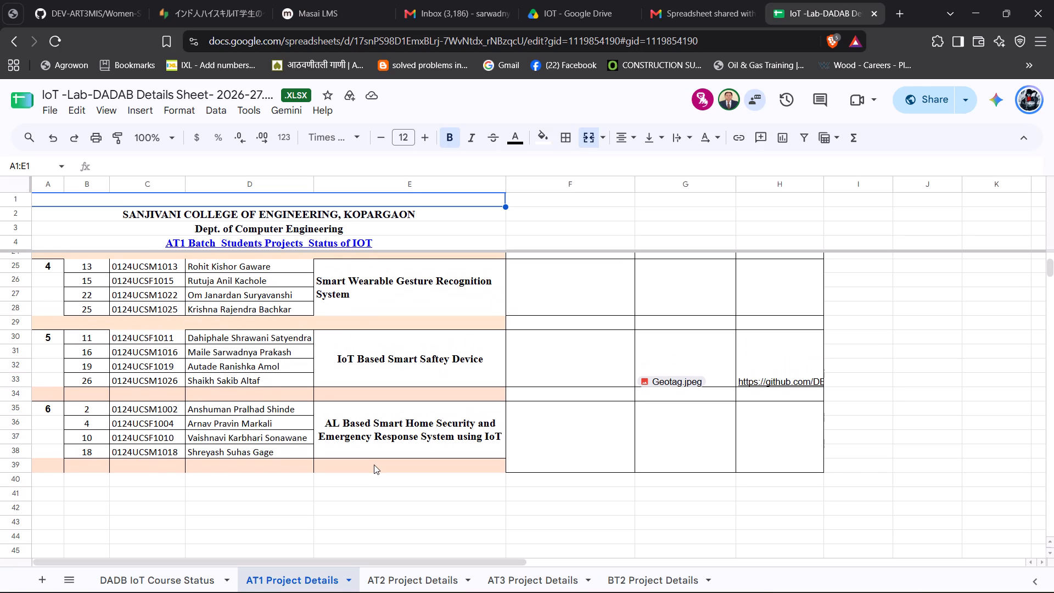
pyautogui.scroll(2, 374, 465)
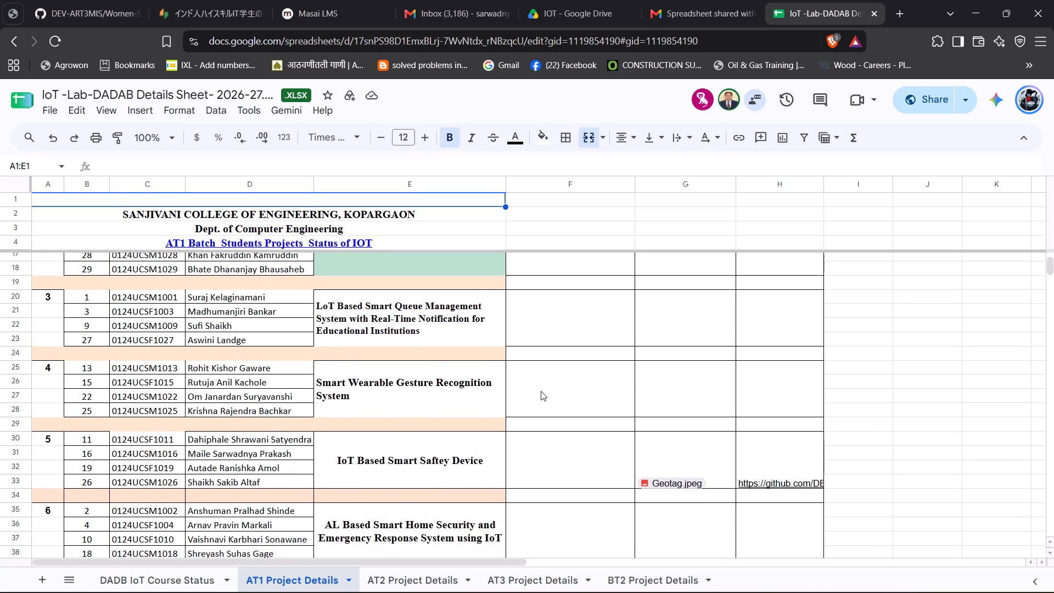
pyautogui.scroll(4, 541, 391)
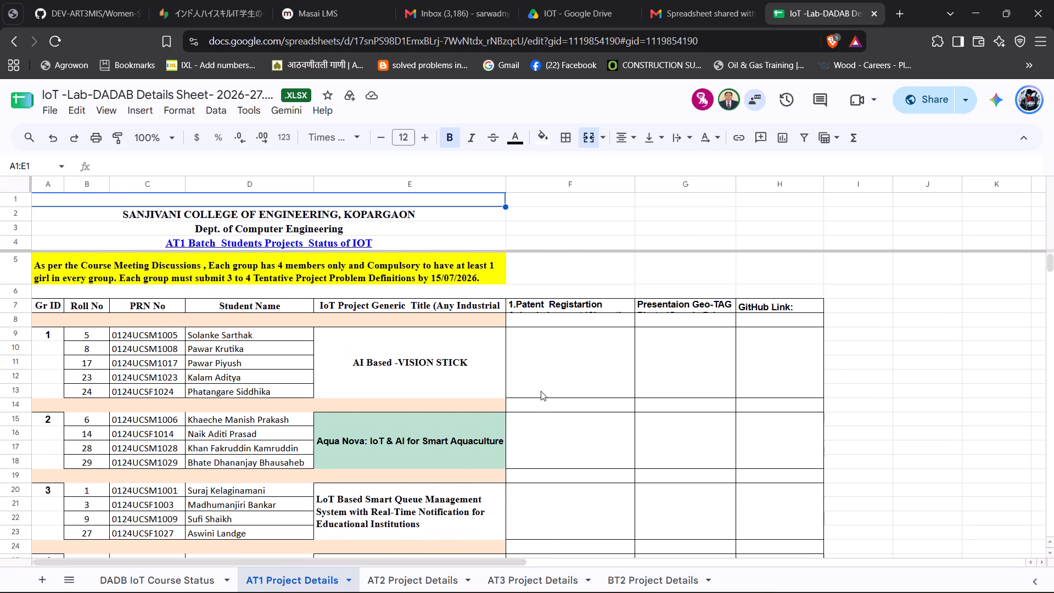
pyautogui.click(541, 391)
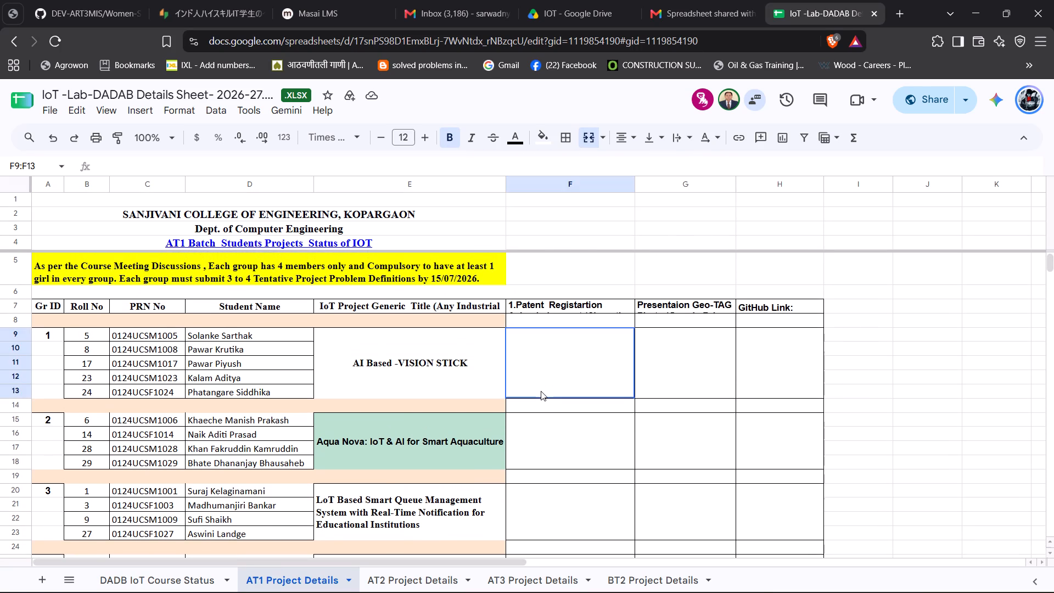
pyautogui.scroll(-6, 541, 391)
pyautogui.scroll(1, 541, 391)
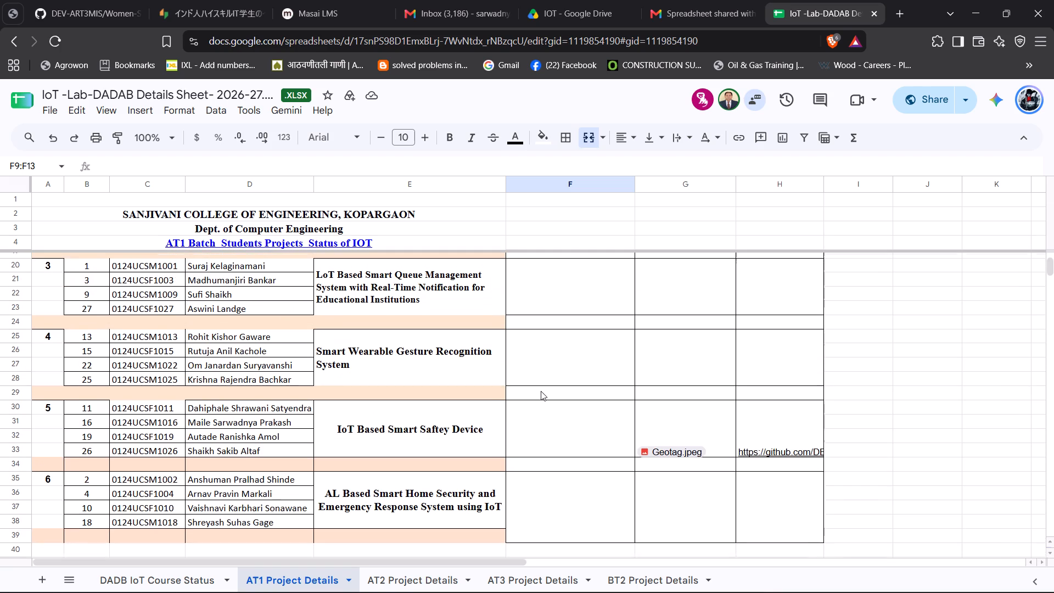
pyautogui.scroll(1, 541, 391)
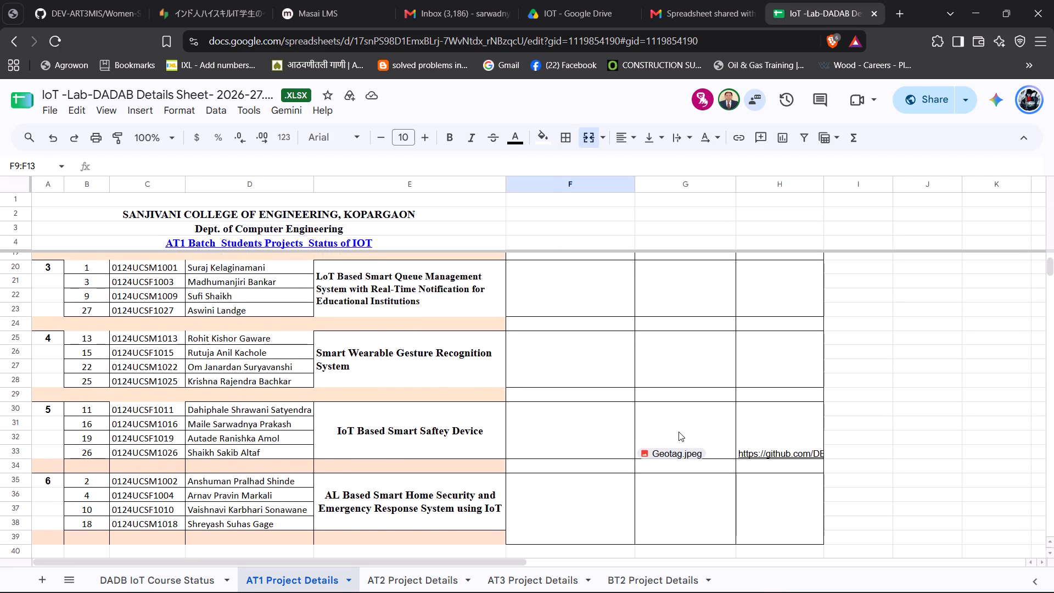
pyautogui.scroll(3, 679, 432)
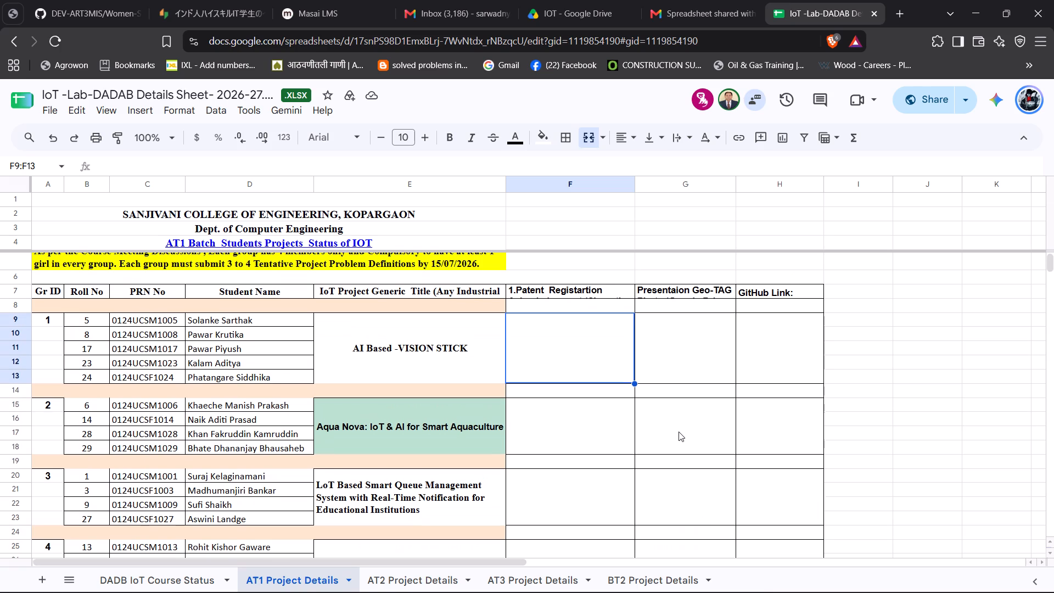
# Review the AT2 Project Details sheet for each group's project title and its patent, geo-tag photo and GitHub entries.
pyautogui.click(408, 580)
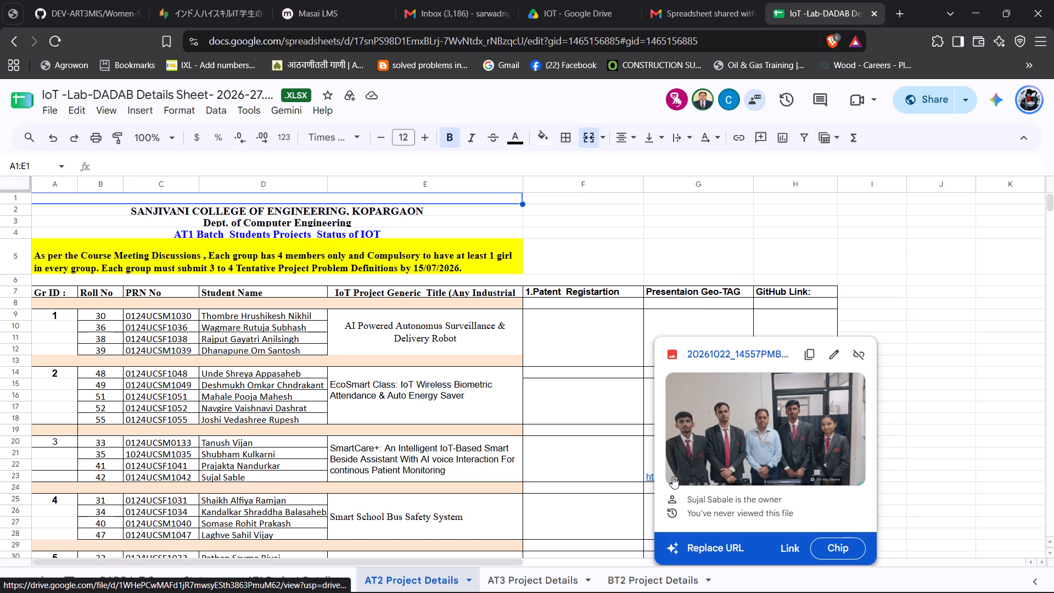
pyautogui.scroll(2, 672, 477)
pyautogui.scroll(3, 597, 473)
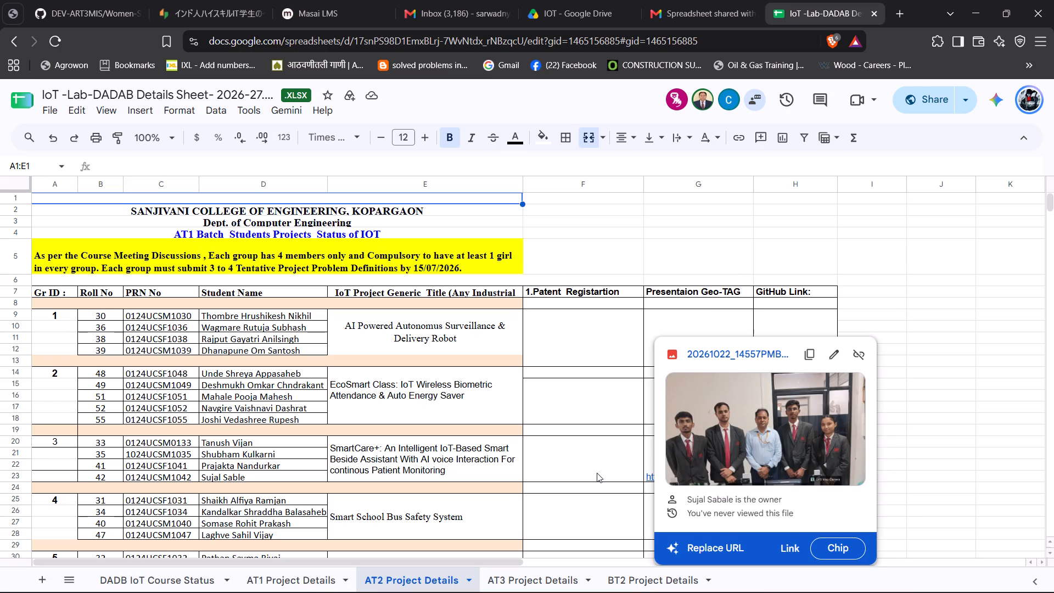
pyautogui.scroll(2, 597, 473)
pyautogui.moveTo(1051, 199); pyautogui.dragTo(1050, 202)
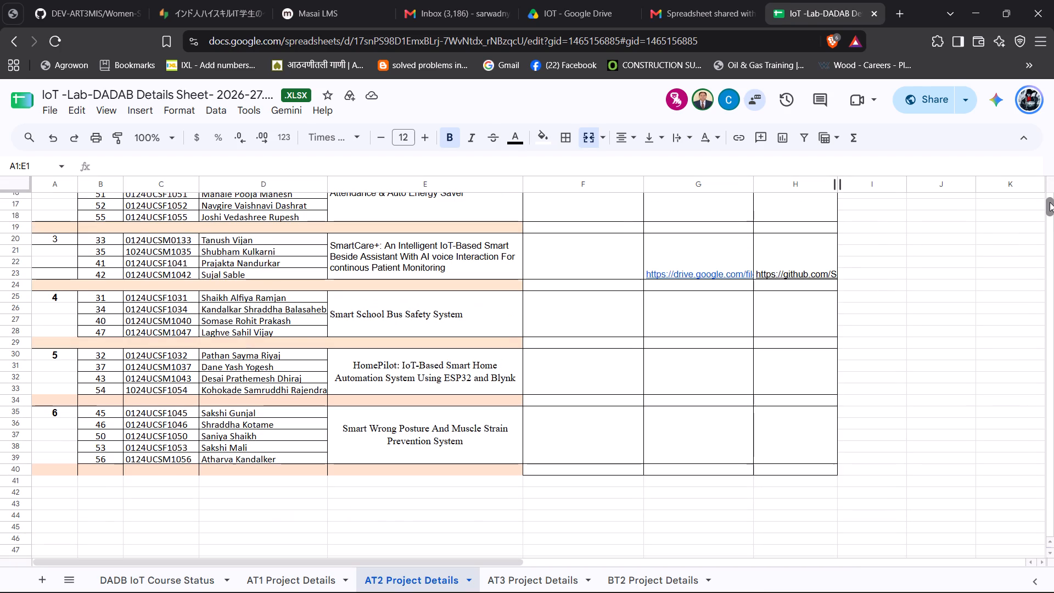
pyautogui.moveTo(1050, 202); pyautogui.dragTo(1035, 186)
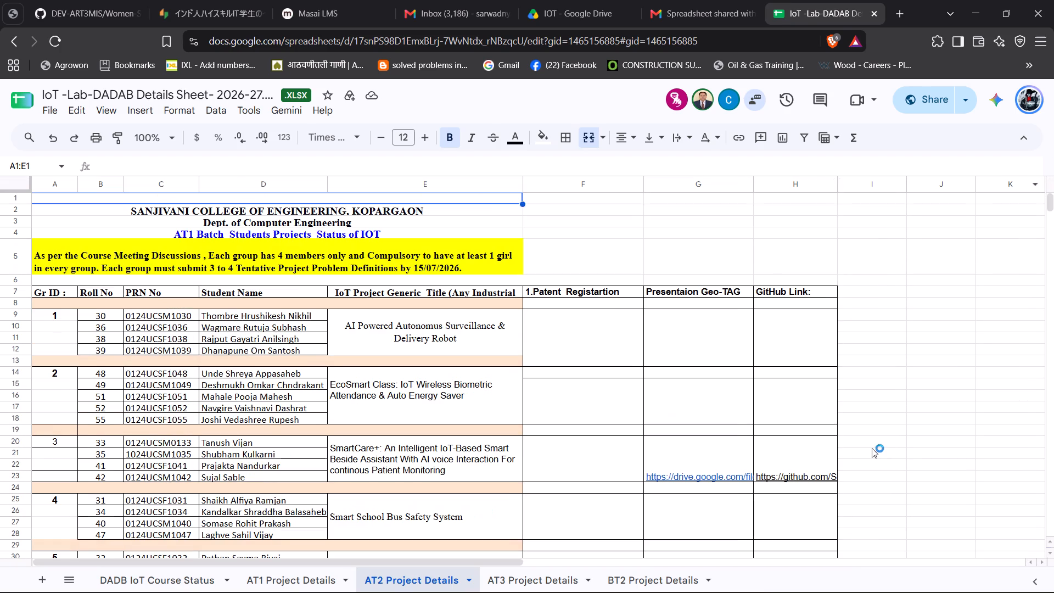
# Open the GitHub repository linked for AT2 group 3's SmartCare+ project, view it, and return to the spreadsheet.
pyautogui.click(809, 475)
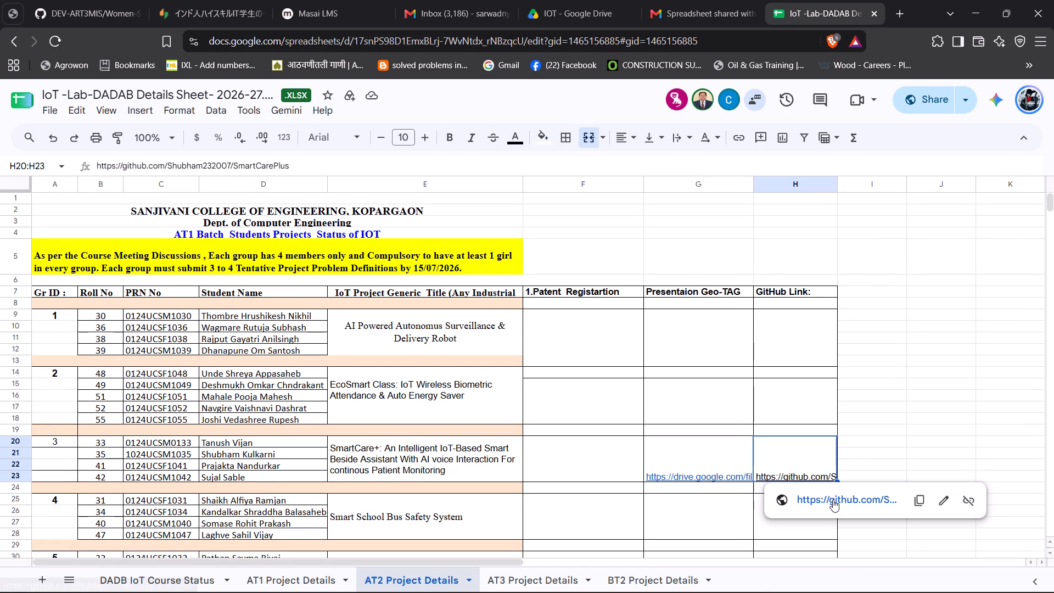
pyautogui.click(835, 500)
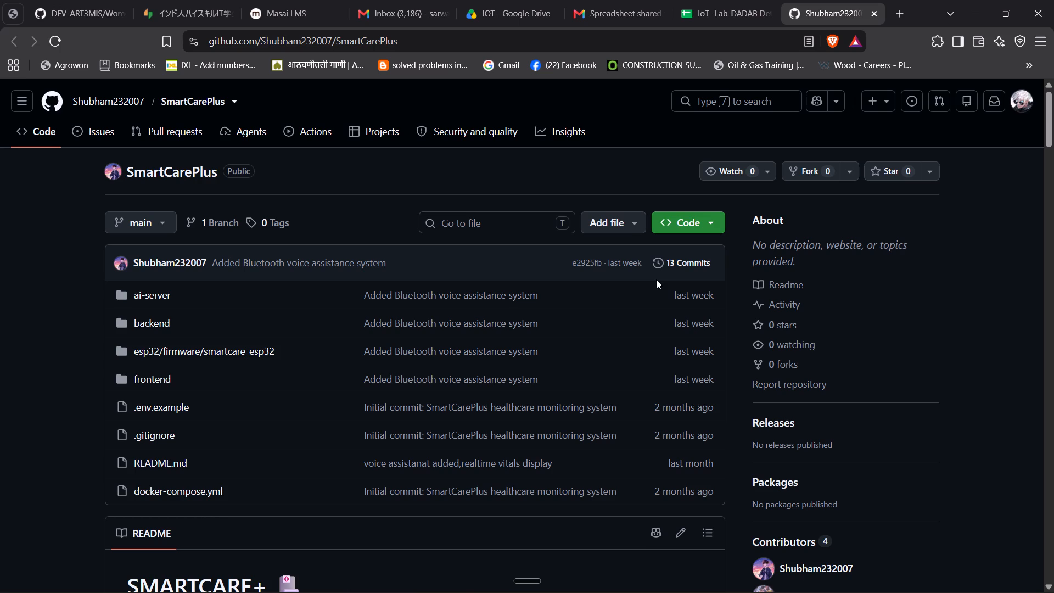
pyautogui.click(712, 0)
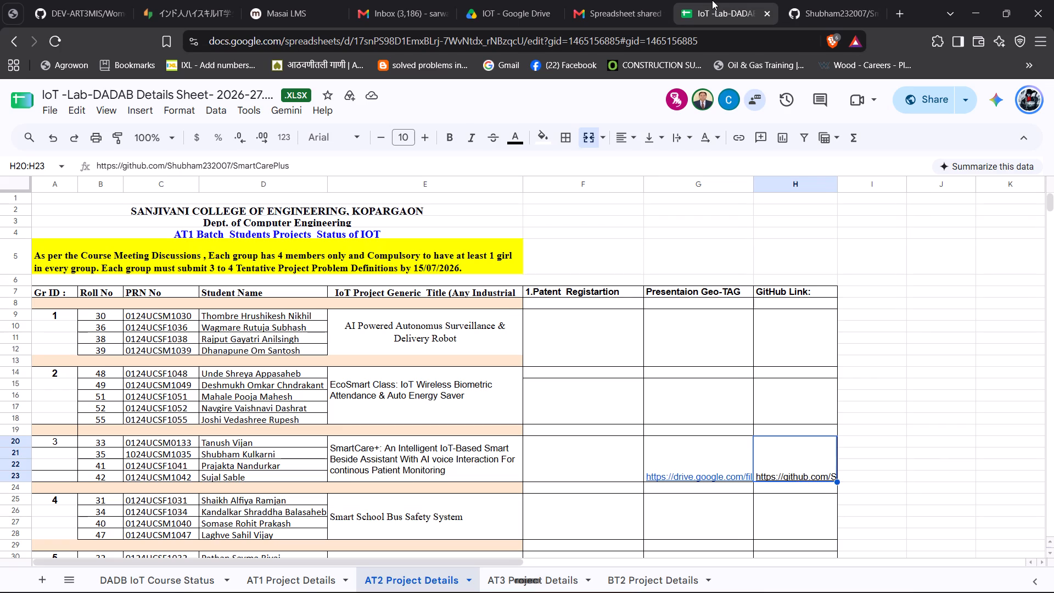
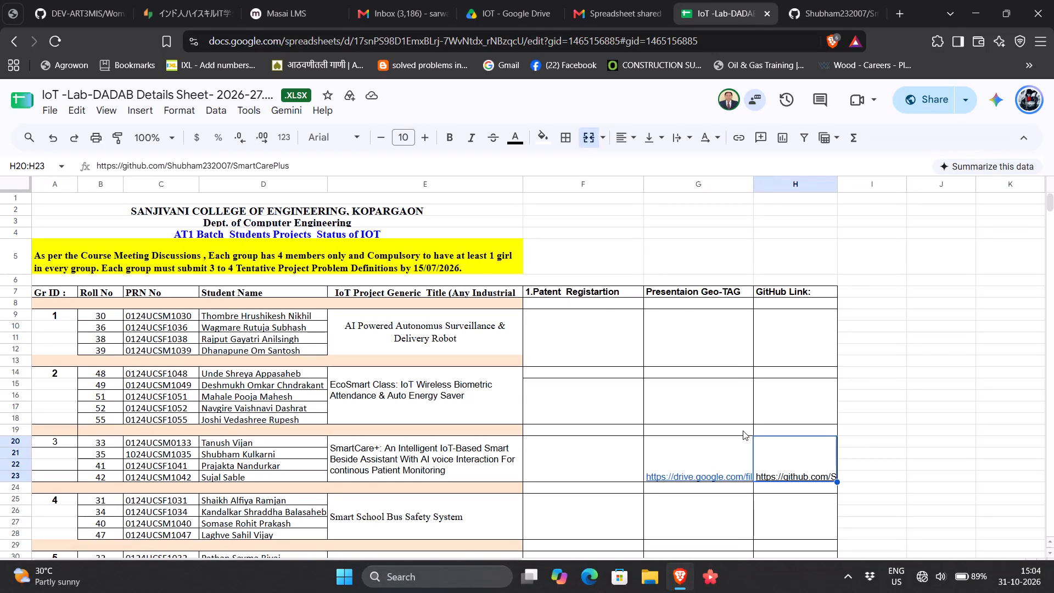
# Look through the AT2 Project Details groups again, checking their patent registration, presentation geo-tag and GitHub link columns.
pyautogui.scroll(3, 743, 430)
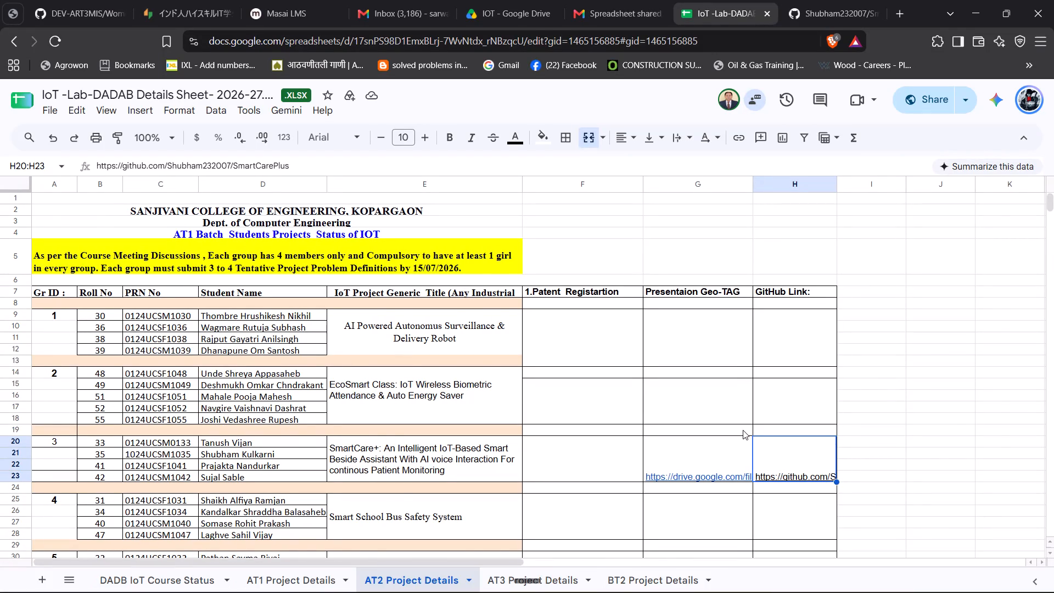
pyautogui.scroll(1, 743, 430)
pyautogui.scroll(-5, 743, 430)
pyautogui.scroll(3, 743, 430)
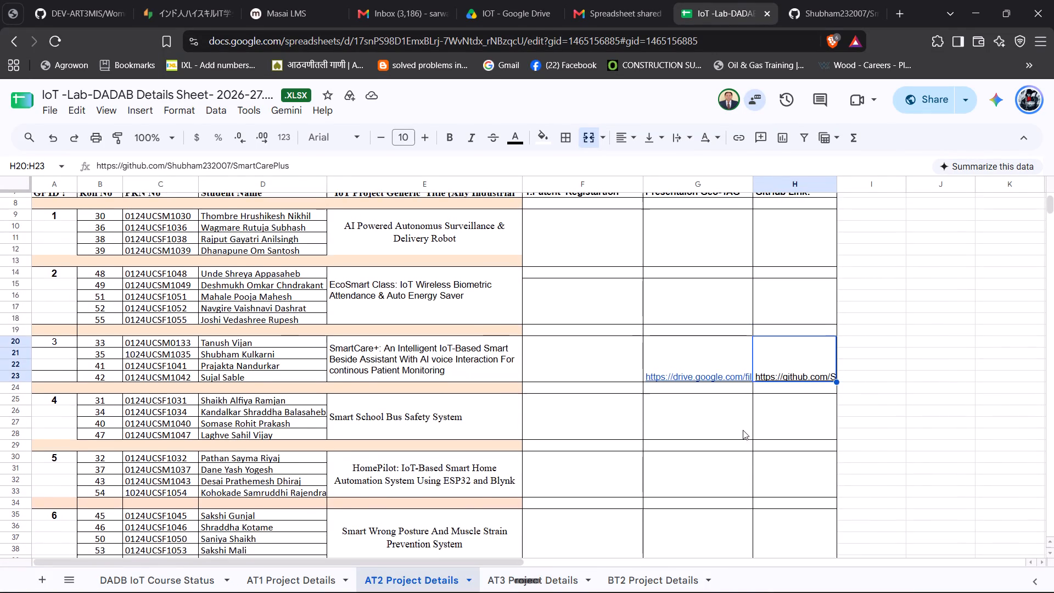
pyautogui.scroll(5, 743, 430)
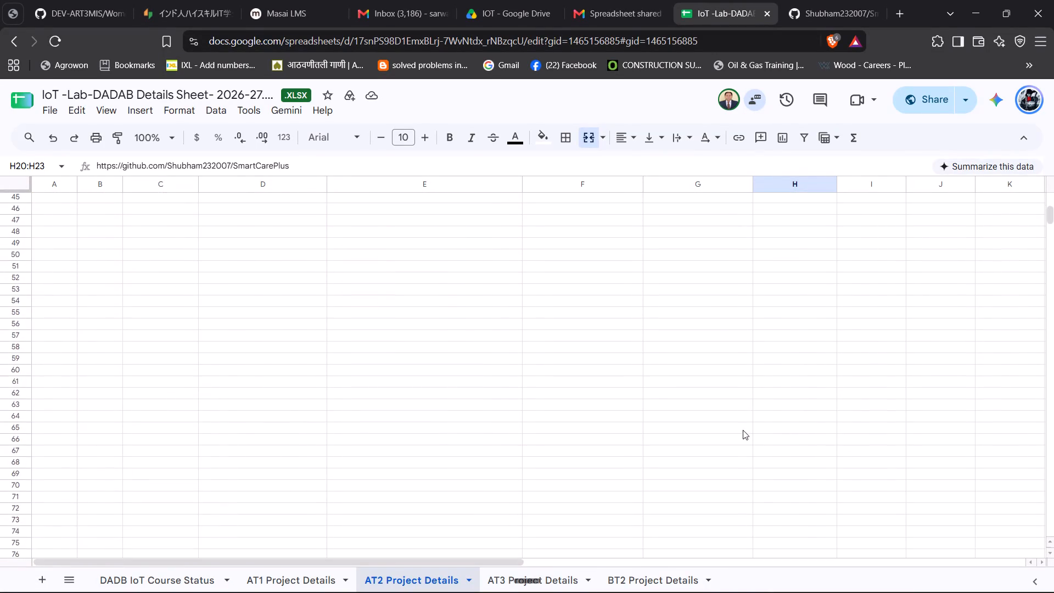
pyautogui.scroll(1, 743, 430)
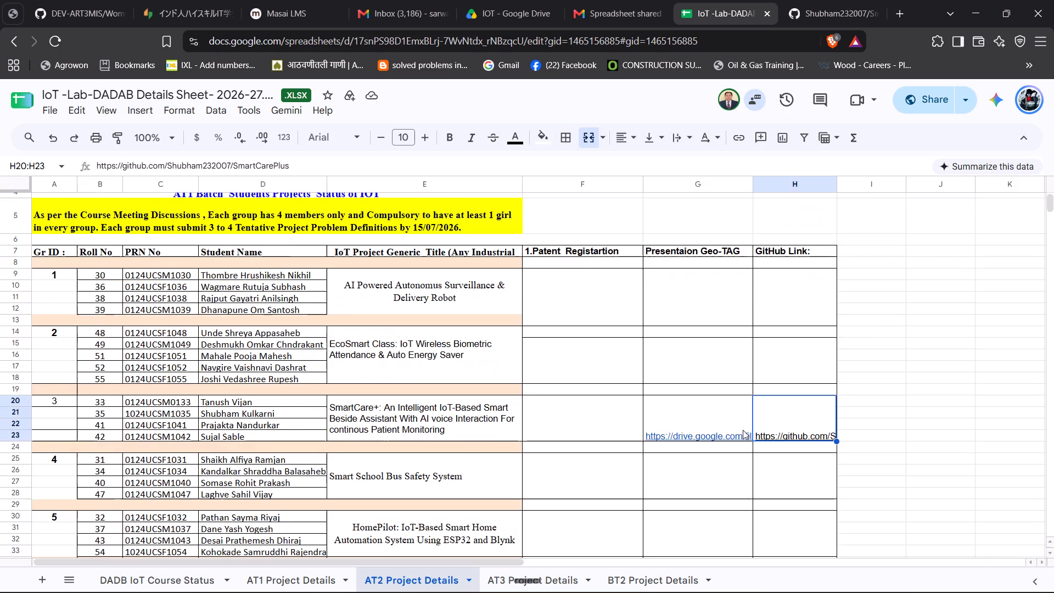
pyautogui.scroll(1, 743, 430)
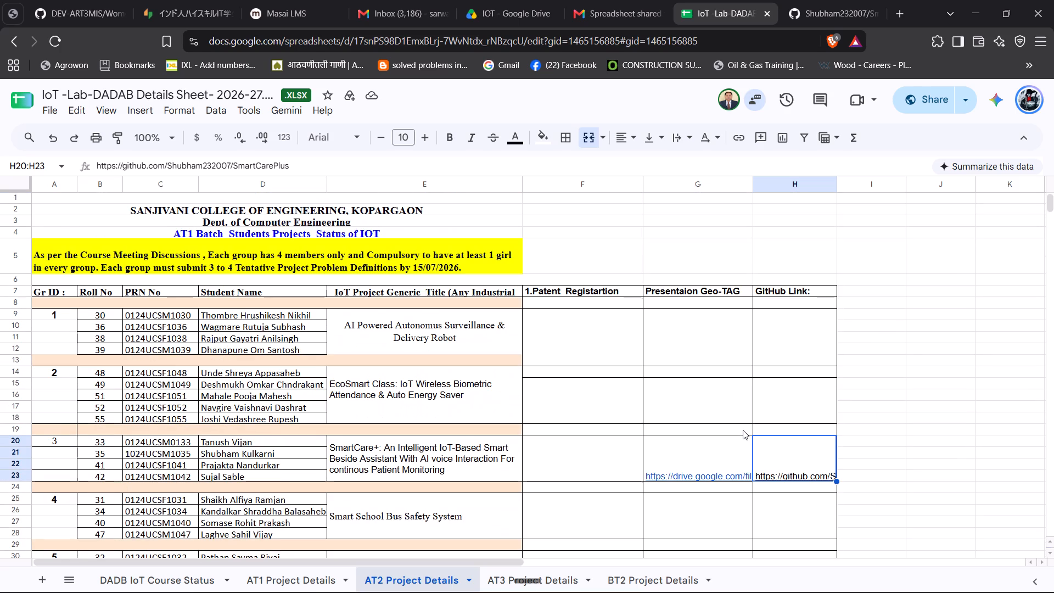
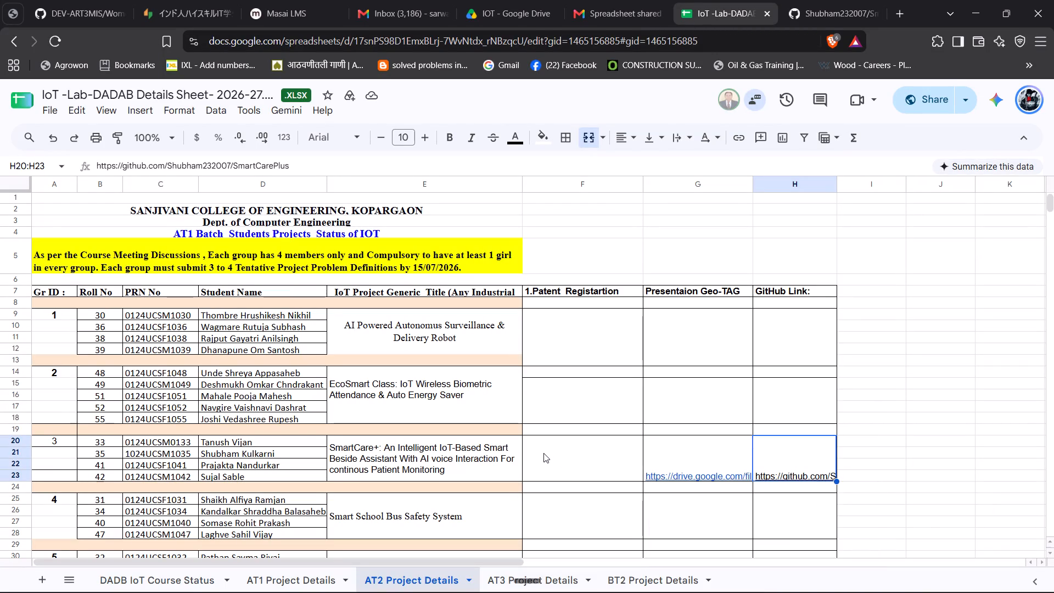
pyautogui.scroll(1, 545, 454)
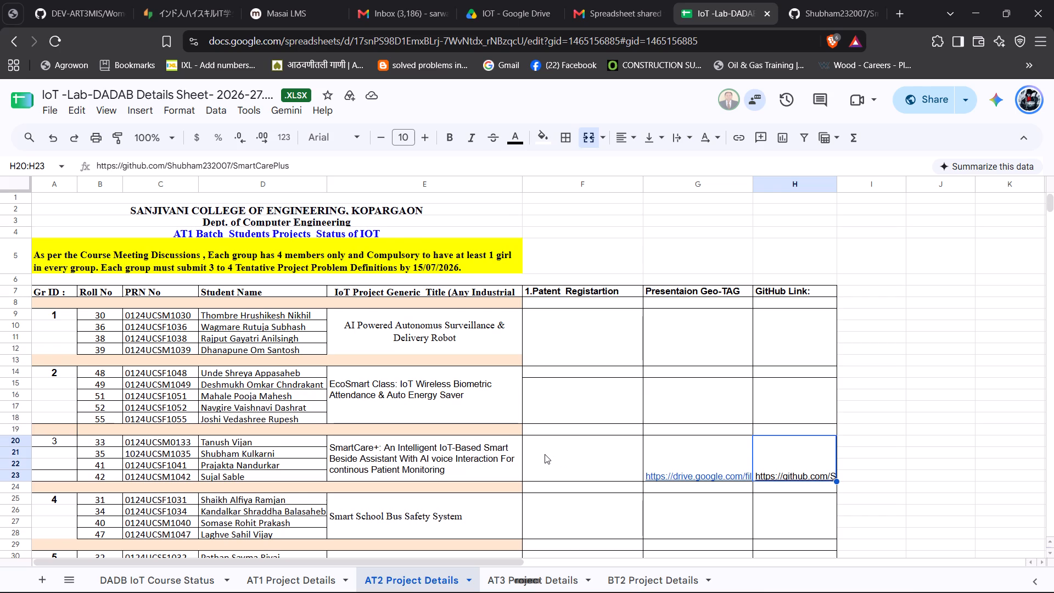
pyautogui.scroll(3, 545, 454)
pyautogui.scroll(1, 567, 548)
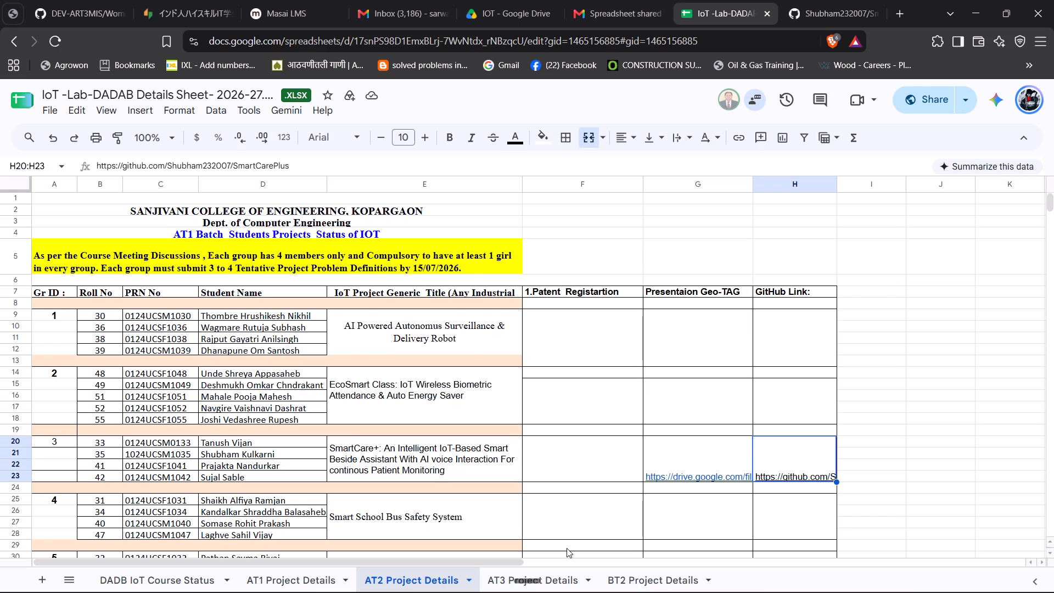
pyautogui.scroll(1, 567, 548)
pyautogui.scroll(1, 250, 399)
# Look through the AT1 Project Details groups, checking their patent registration, presentation geo-tag and GitHub link columns.
pyautogui.click(278, 579)
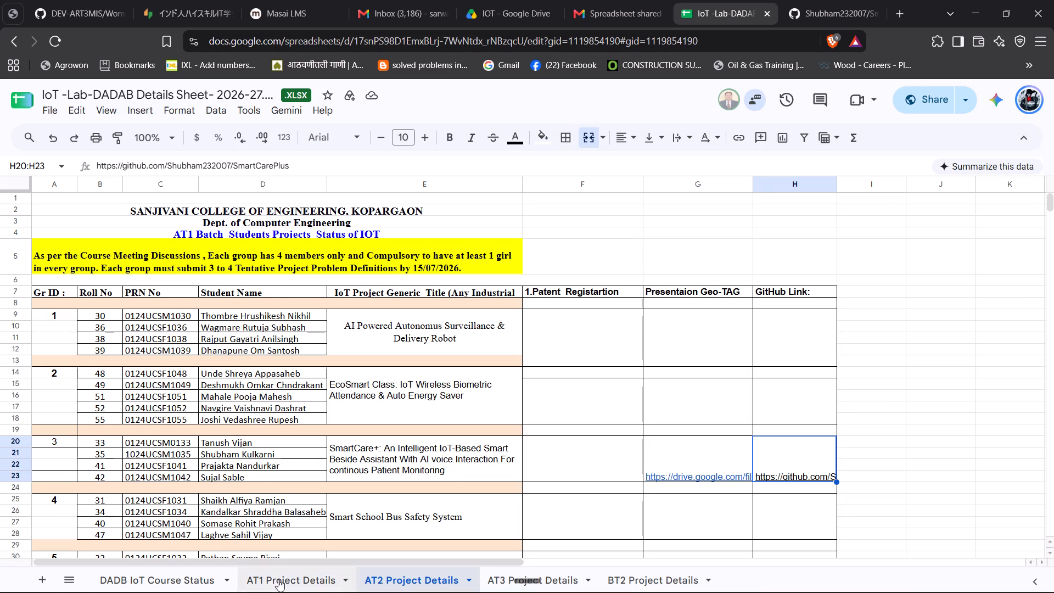
pyautogui.scroll(5, 362, 428)
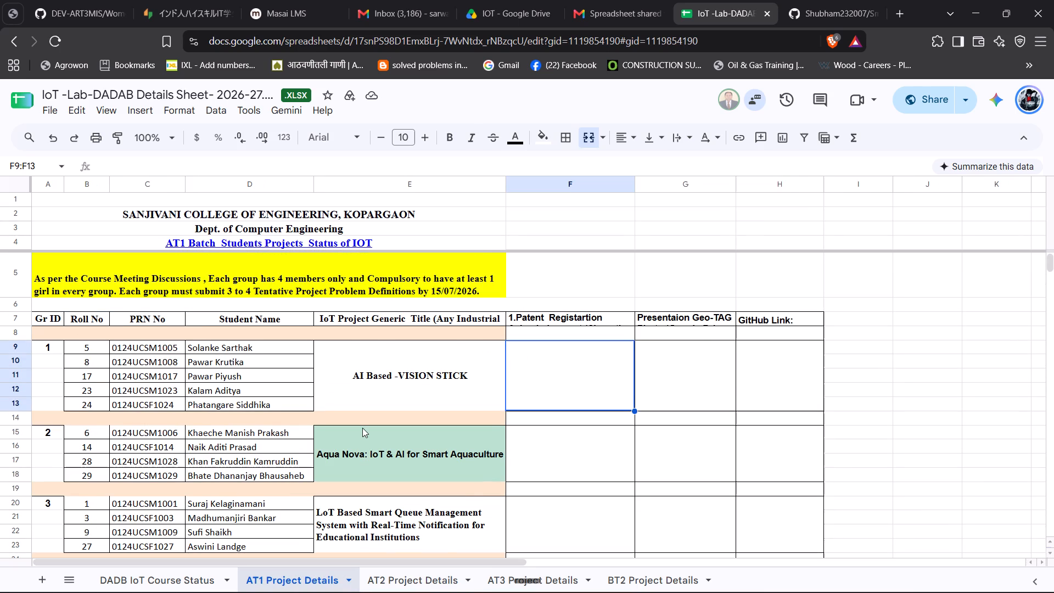
pyautogui.scroll(2, 609, 387)
pyautogui.scroll(-3, 609, 387)
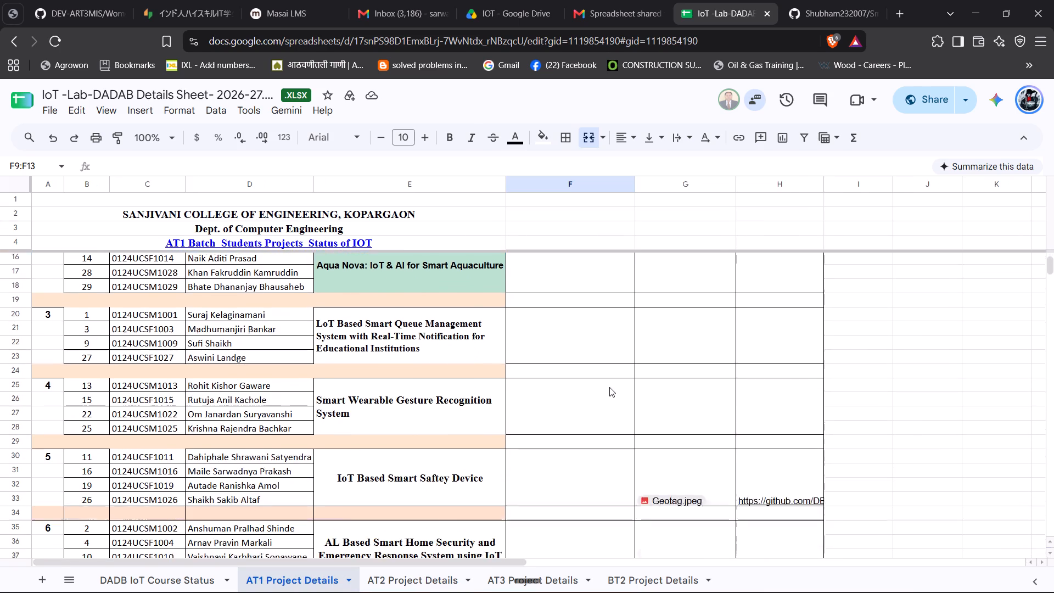
pyautogui.scroll(-1, 609, 387)
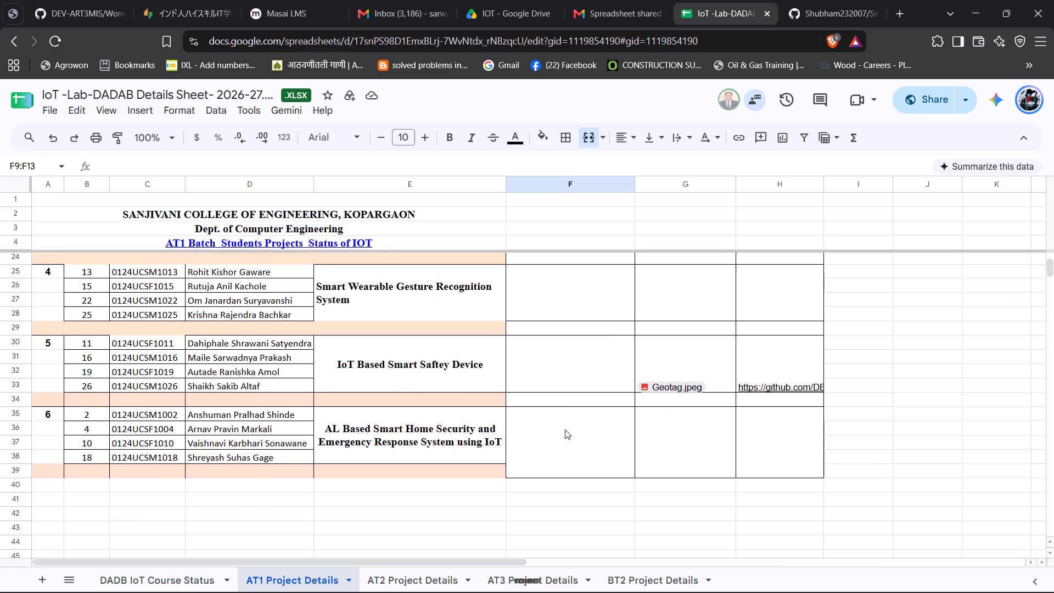
pyautogui.scroll(7, 565, 429)
pyautogui.scroll(-1, 565, 429)
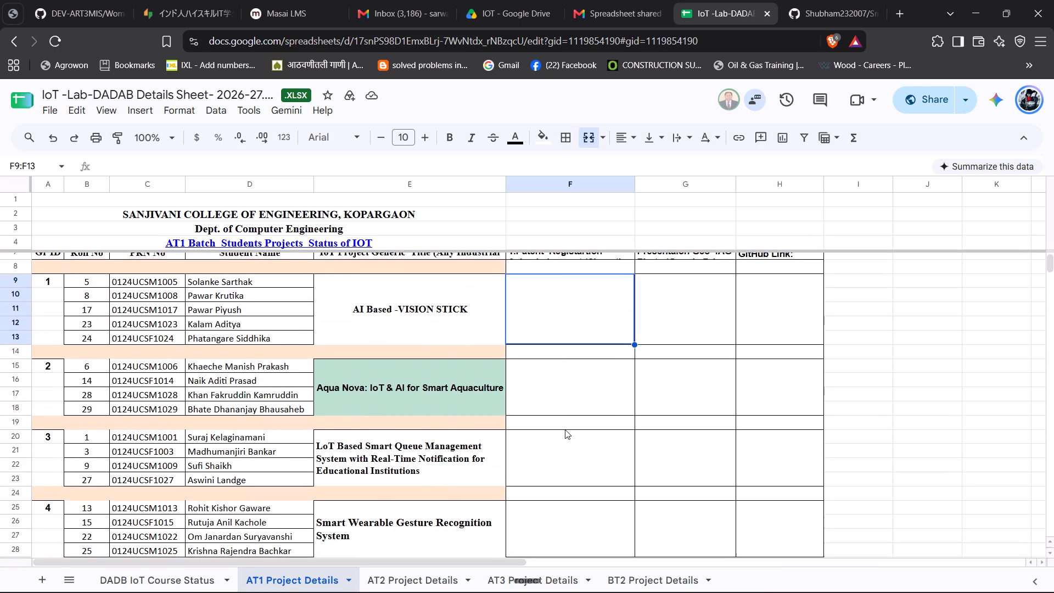
pyautogui.scroll(-1, 565, 429)
pyautogui.scroll(3, 565, 429)
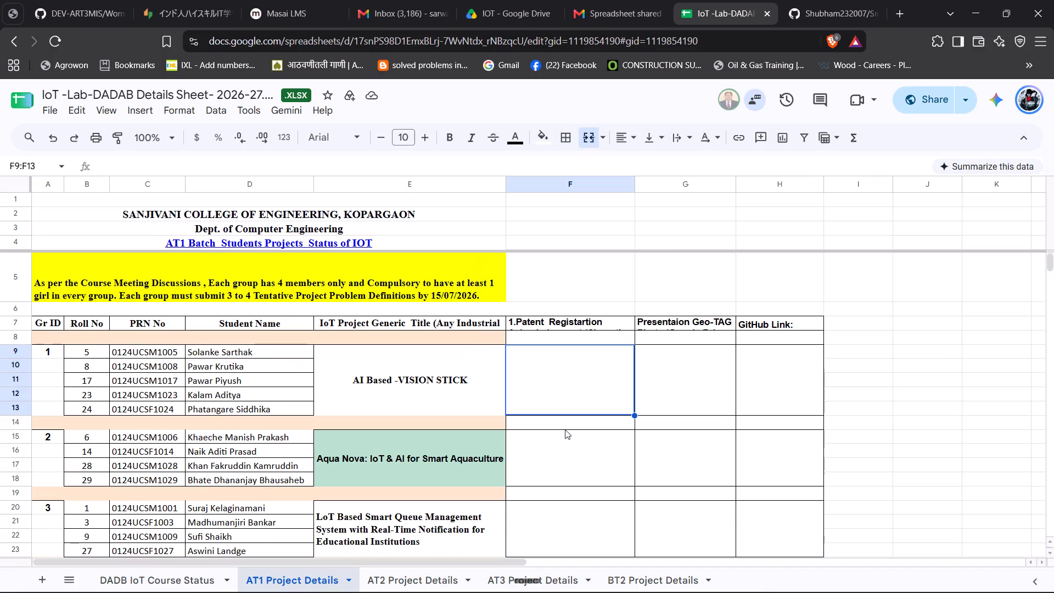
# On the DADB IoT Course Status sheet, extend the partial email ID in row 17 with the rest of the student's address.
pyautogui.click(199, 579)
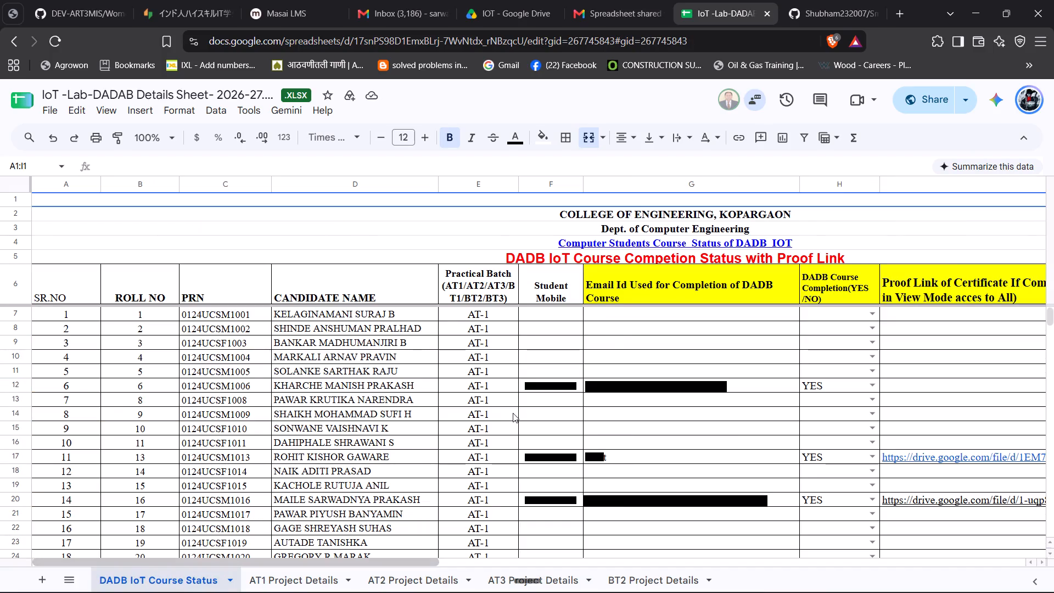
pyautogui.click(612, 457)
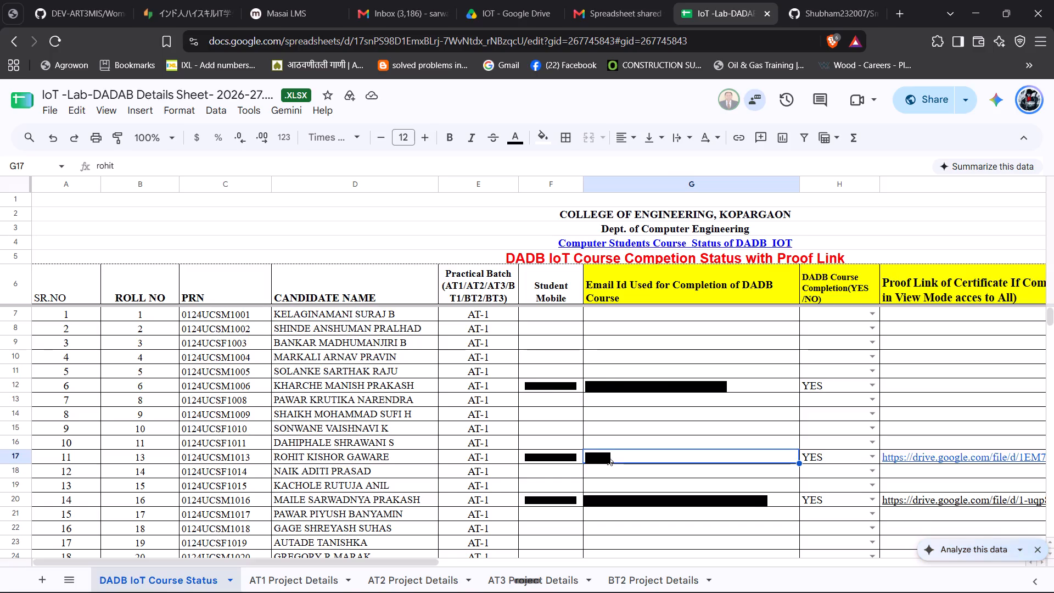
pyautogui.click(607, 455)
pyautogui.click(614, 455)
pyautogui.click(614, 455)
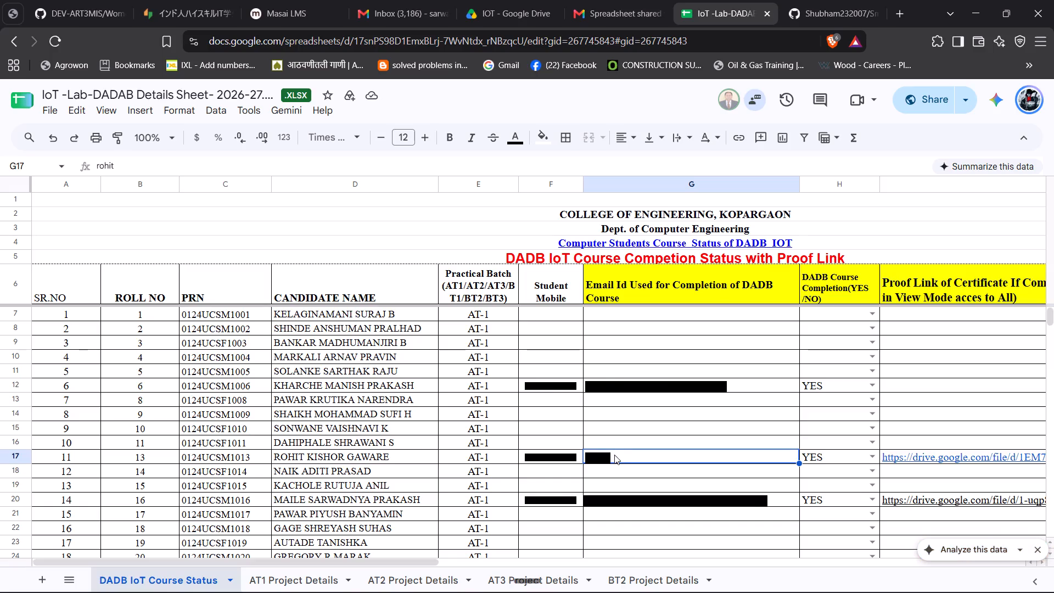
pyautogui.doubleClick(601, 452)
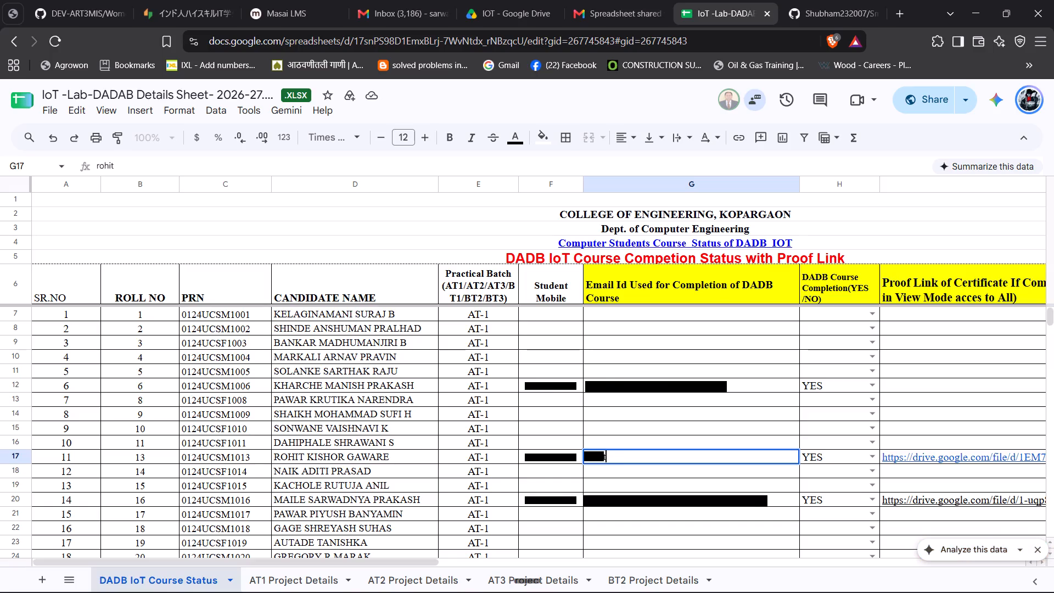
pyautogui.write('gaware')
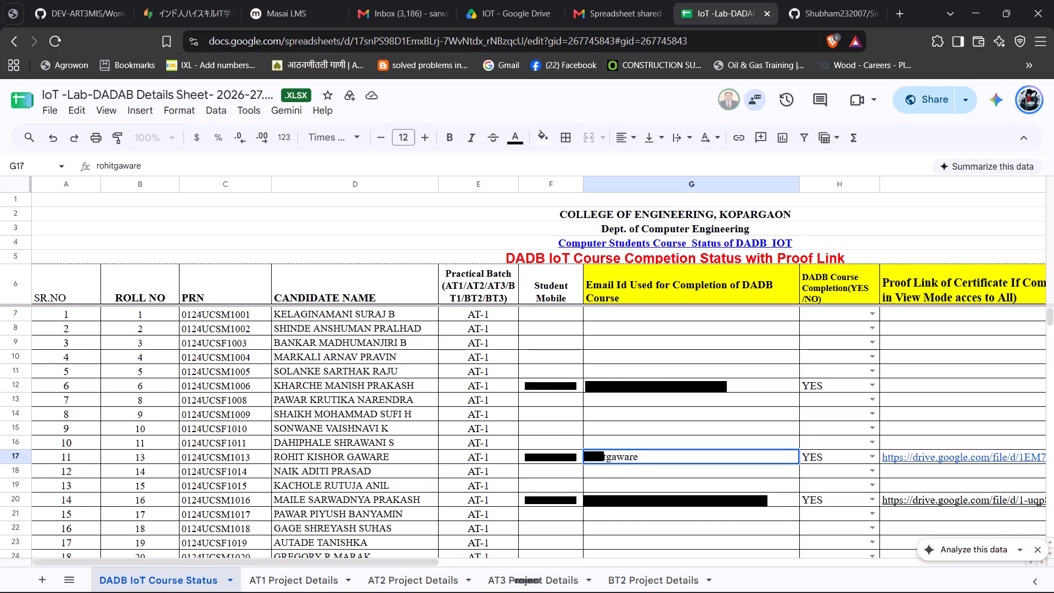
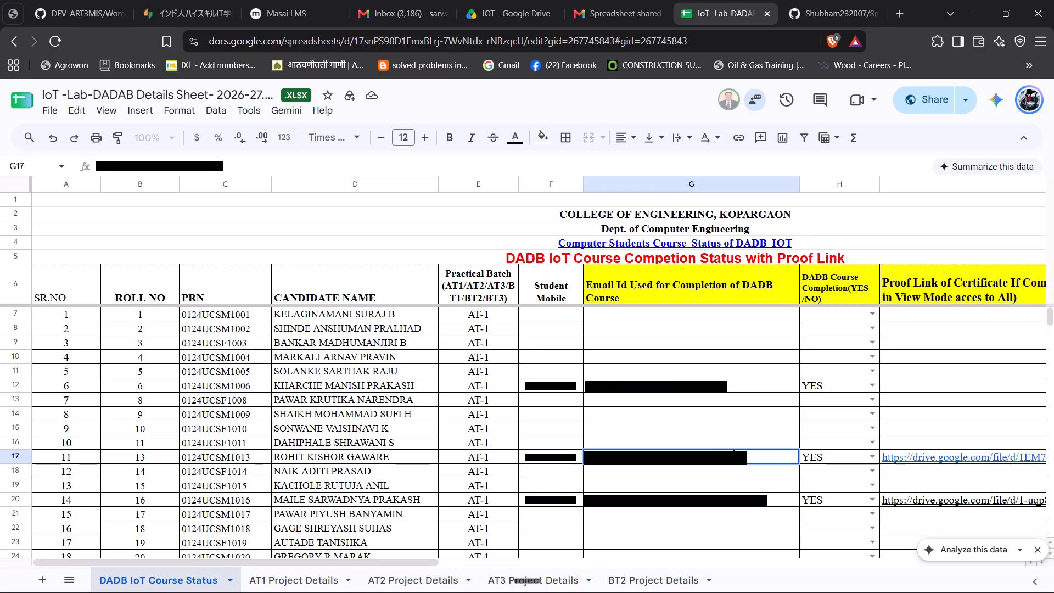
# Finish the email ID in row 17 of the course status sheet with the ending ".in".
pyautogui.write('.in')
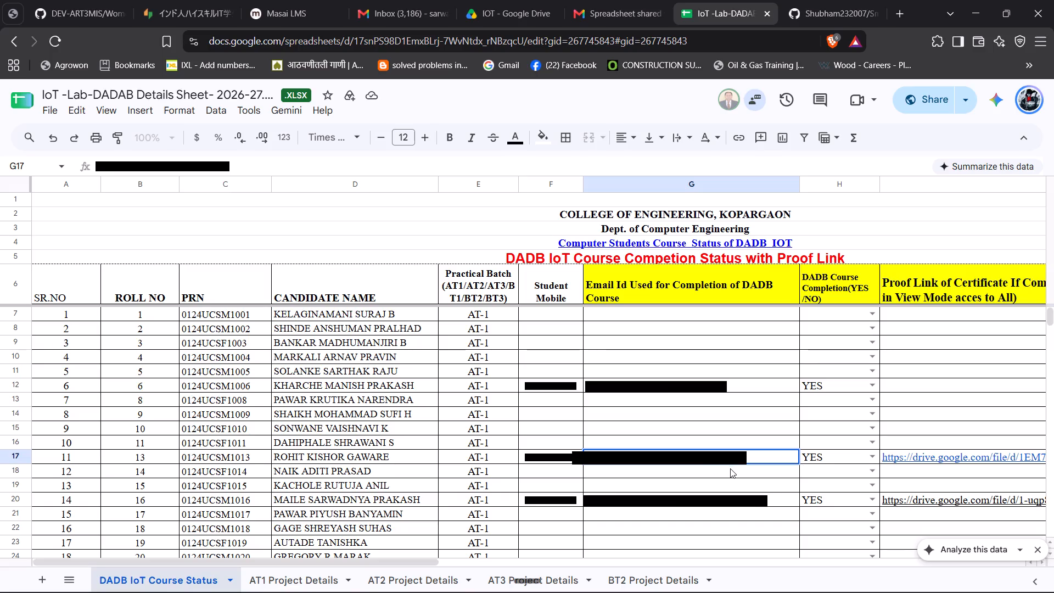
pyautogui.hscroll(1, 730, 468)
pyautogui.hscroll(2, 823, 467)
pyautogui.press('Right')
pyautogui.press('Right')
pyautogui.press('Right')
pyautogui.press('Right')
pyautogui.press('Right')
pyautogui.press('Right')
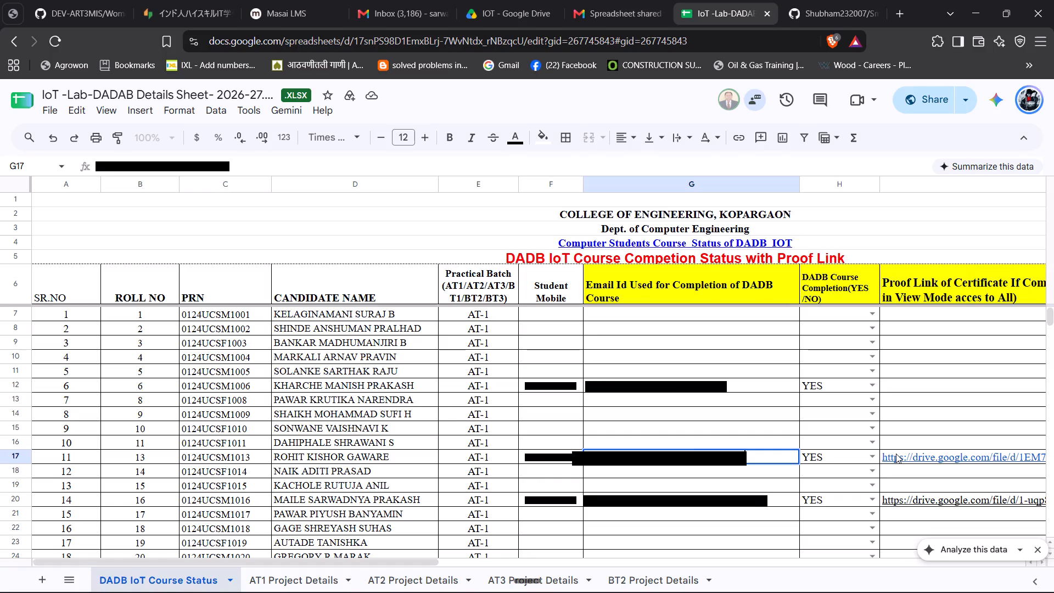
pyautogui.press('Return')
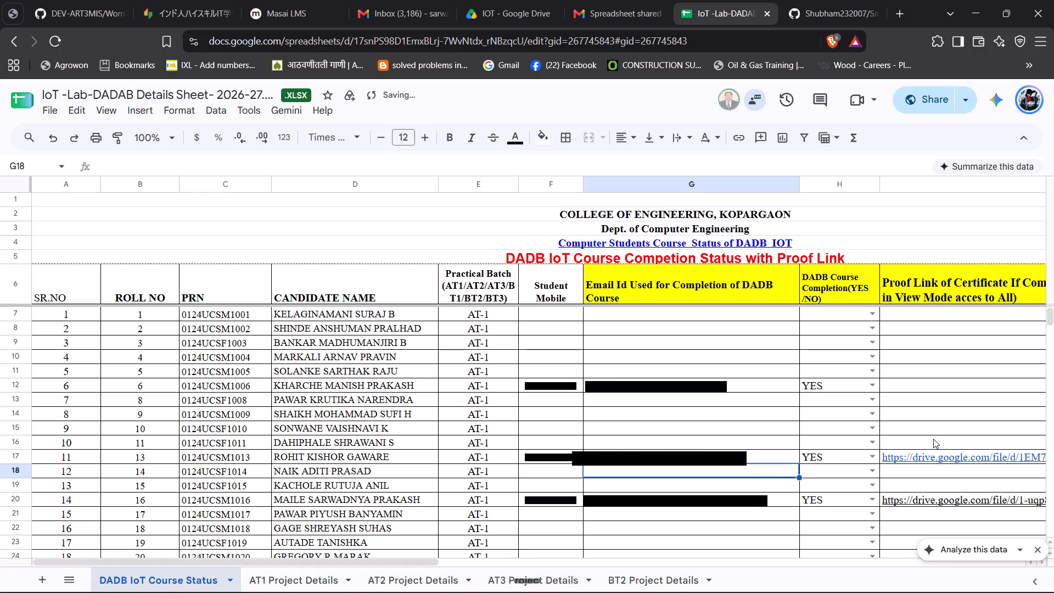
# Examine the course completion, certificate proof link and DADB score columns for the AT-1 students.
pyautogui.hscroll(1, 810, 447)
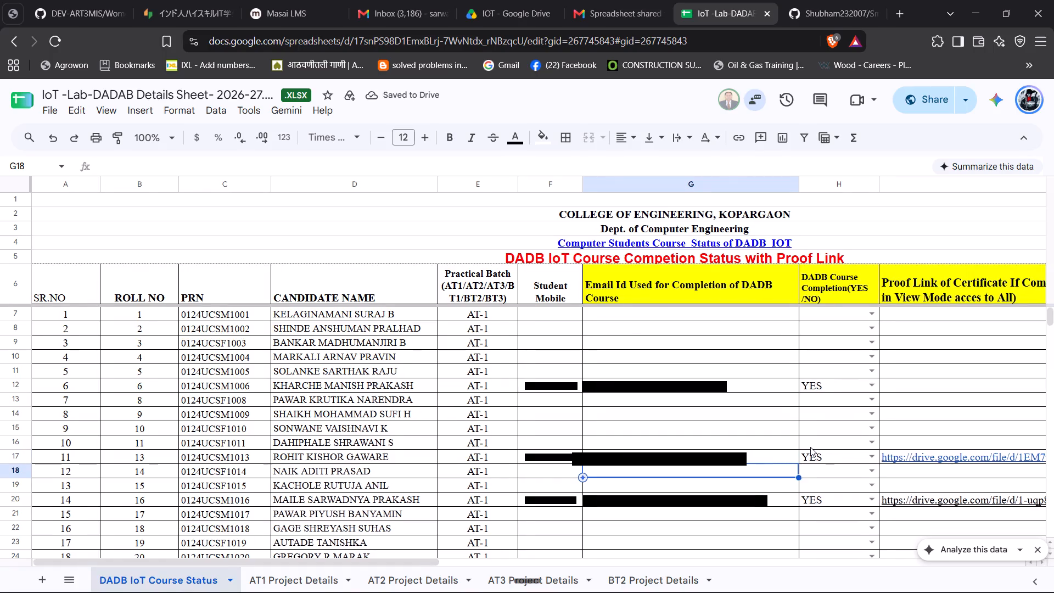
pyautogui.hscroll(1, 810, 447)
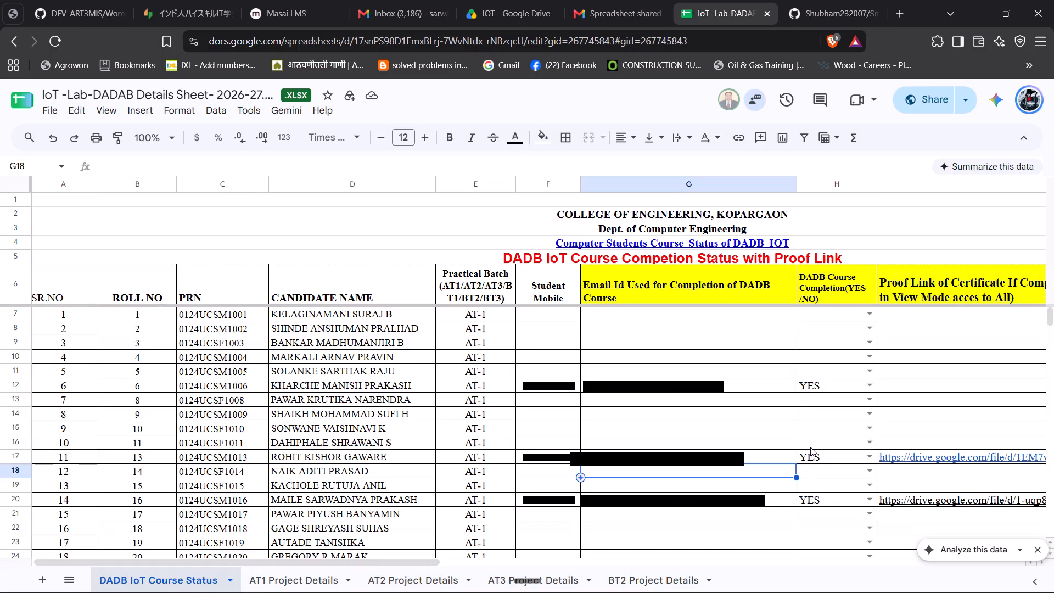
pyautogui.hscroll(-1, 810, 447)
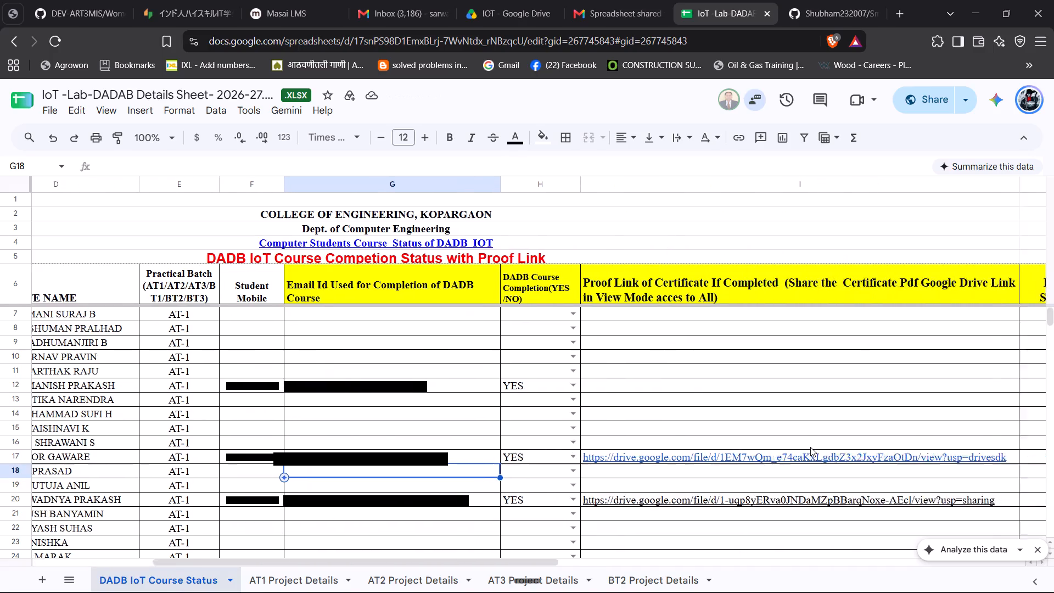
pyautogui.hscroll(-1, 810, 447)
pyautogui.hscroll(3, 810, 447)
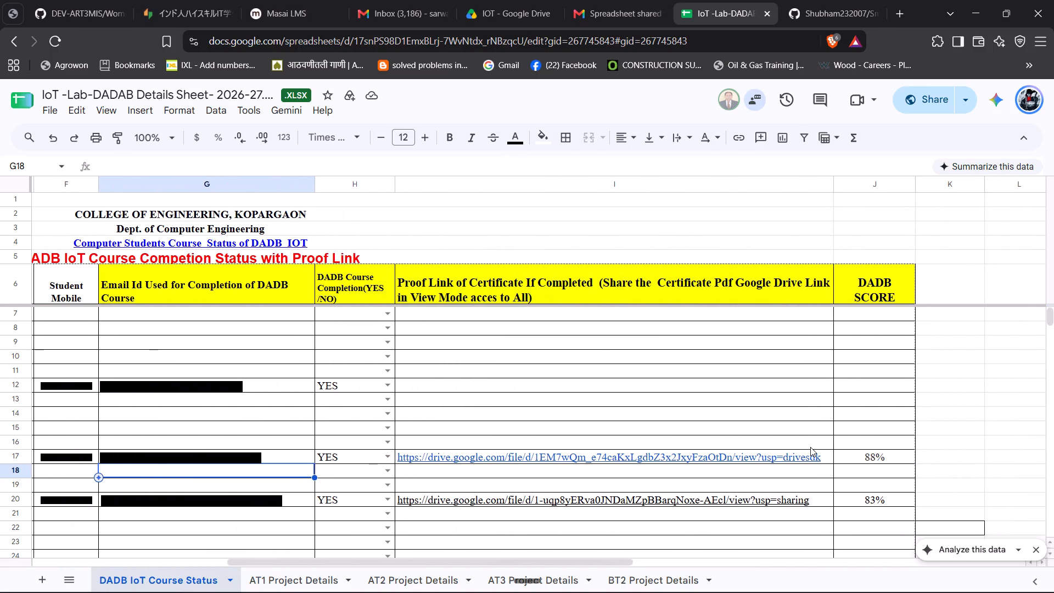
pyautogui.hscroll(2, 810, 447)
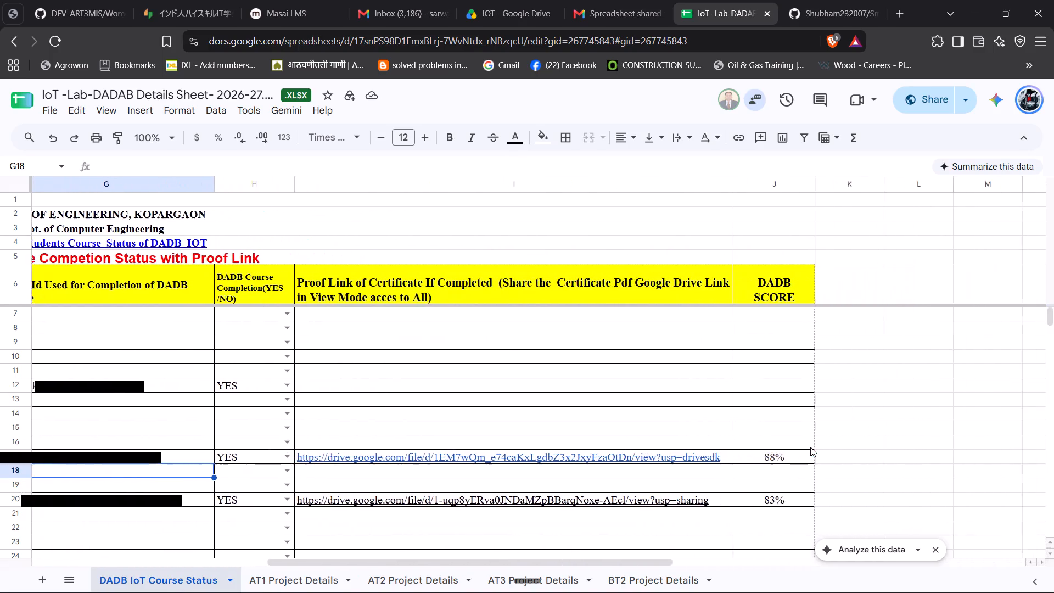
pyautogui.hscroll(3, 810, 447)
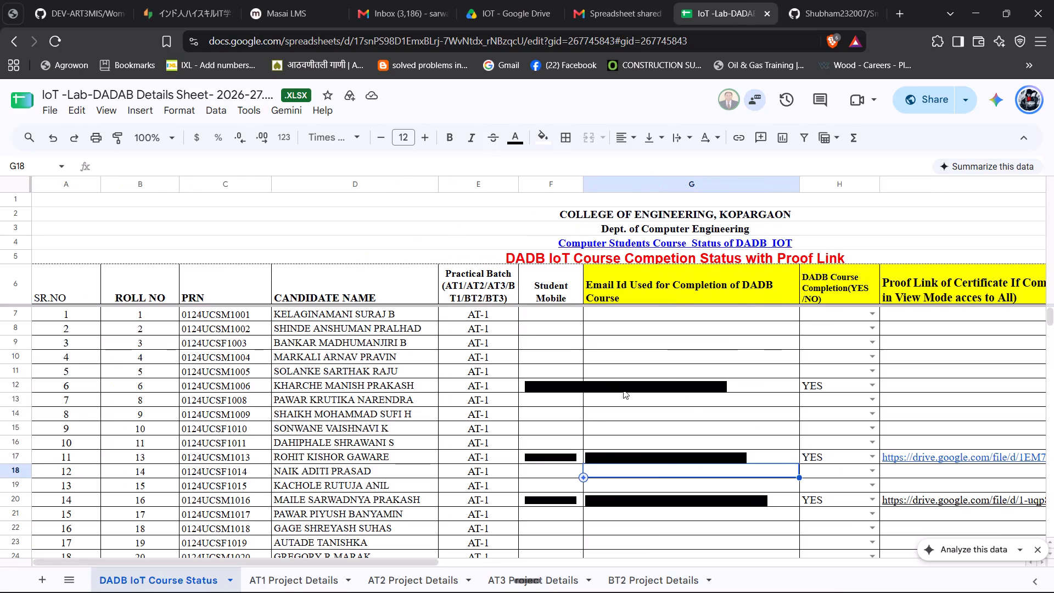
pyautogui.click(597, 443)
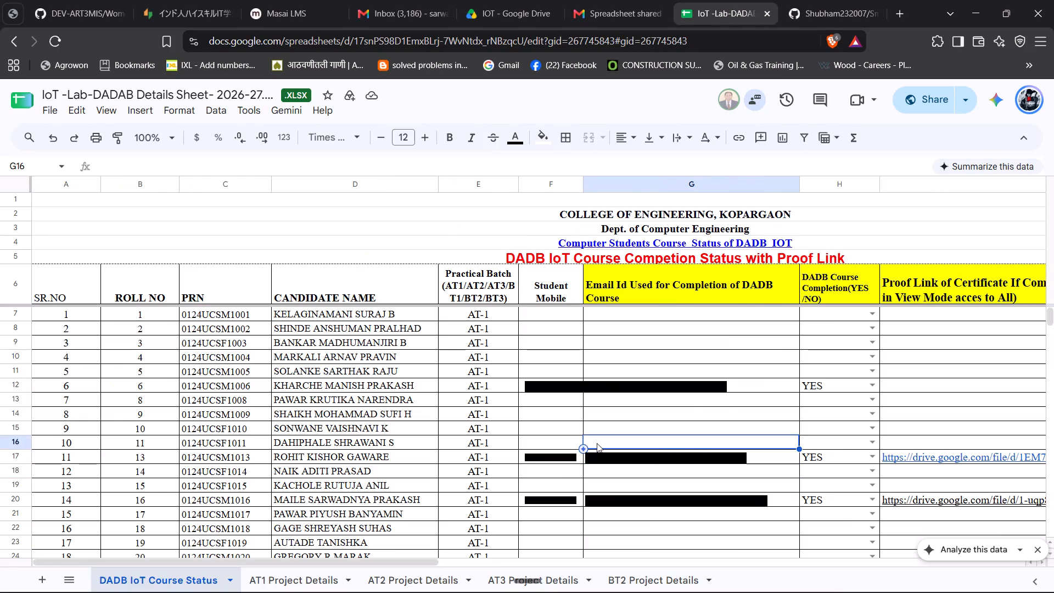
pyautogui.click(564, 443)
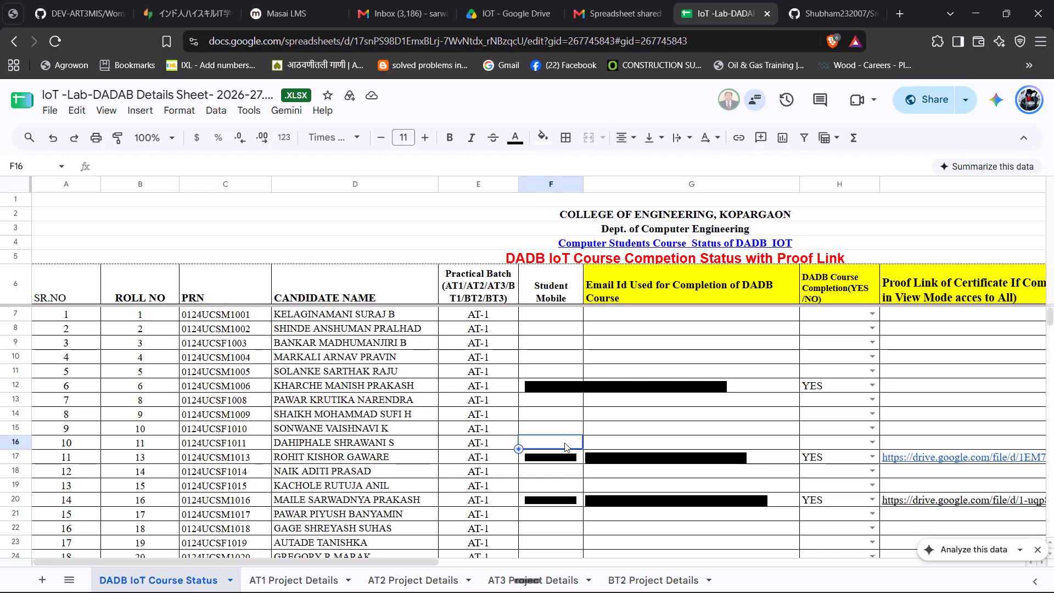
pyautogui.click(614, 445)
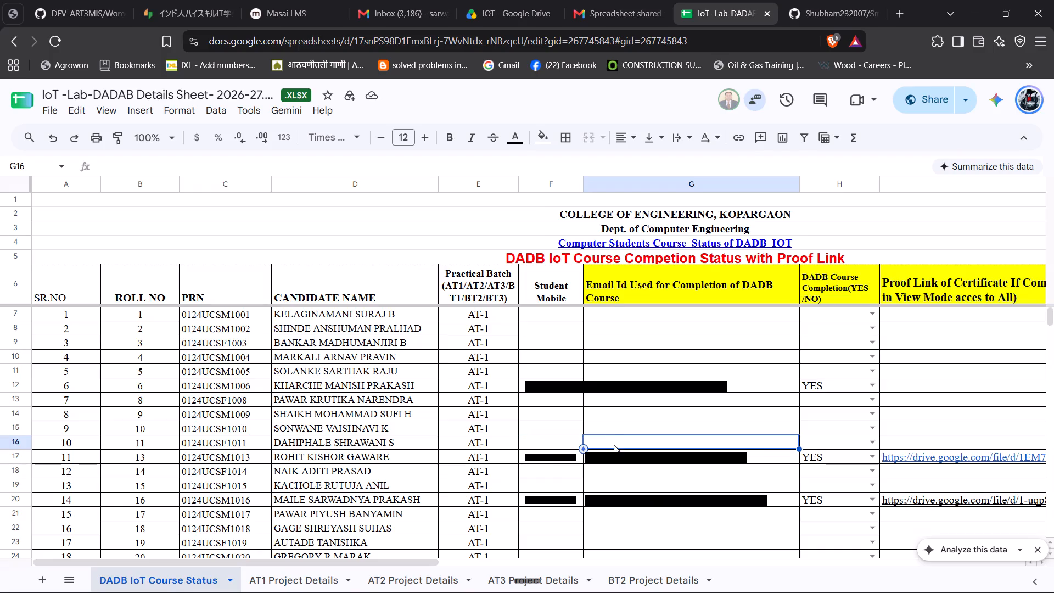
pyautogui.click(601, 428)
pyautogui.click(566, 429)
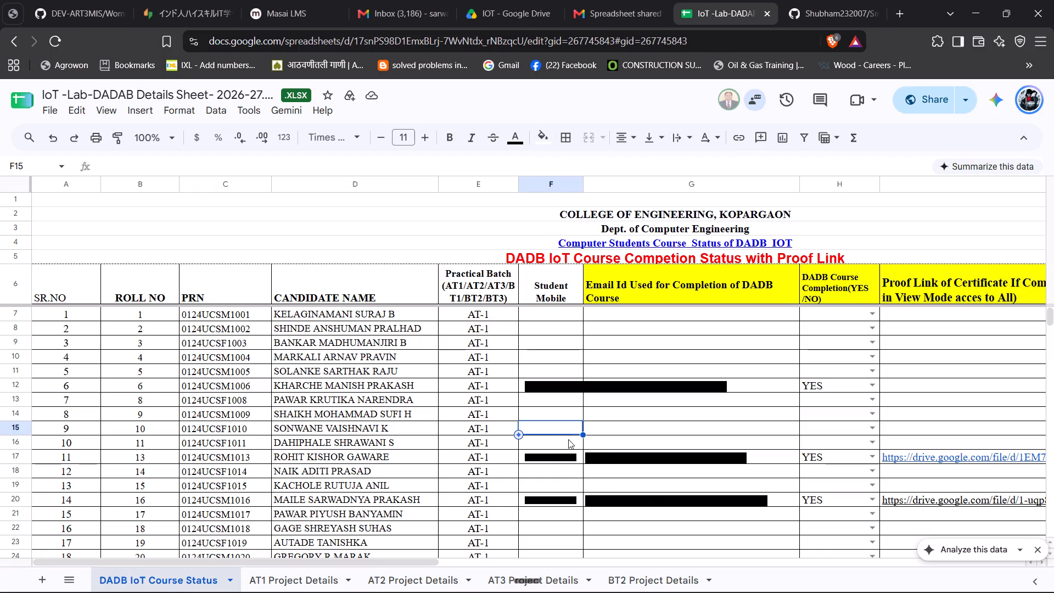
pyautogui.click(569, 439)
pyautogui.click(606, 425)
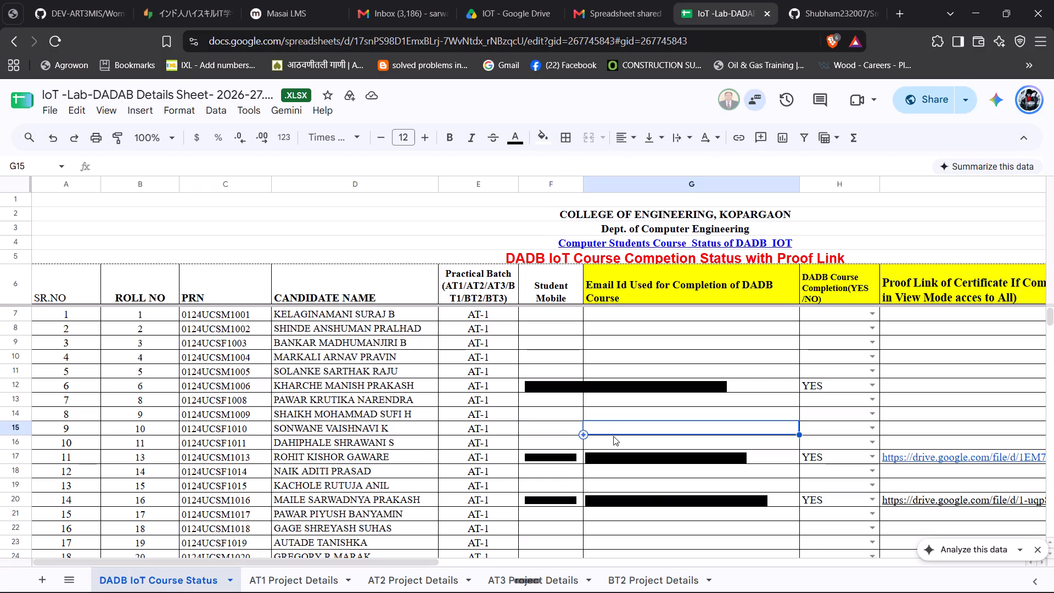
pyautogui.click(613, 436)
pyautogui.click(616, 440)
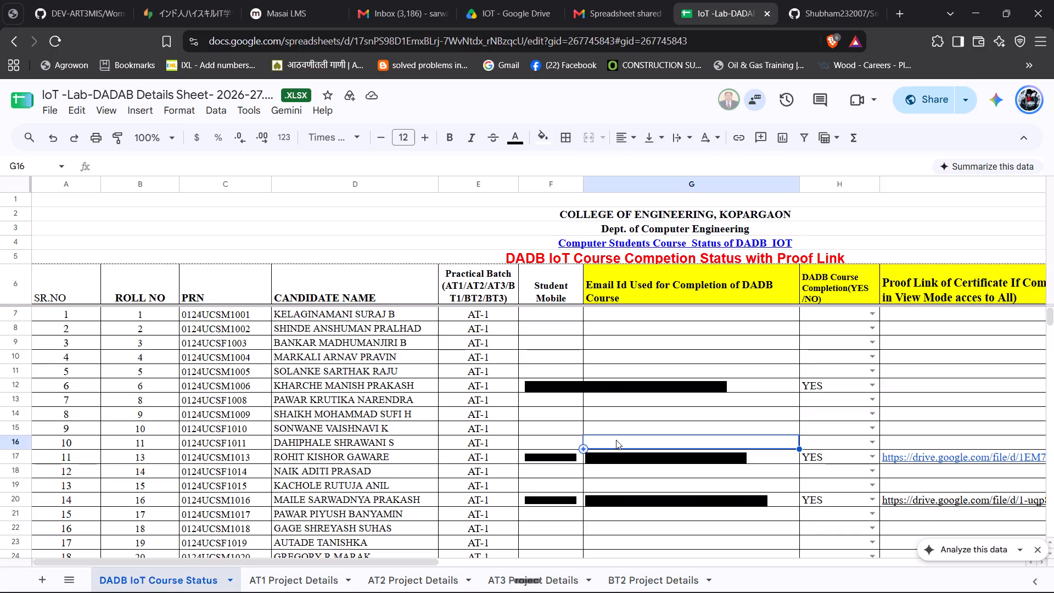
# Look through the student rows of the AT-1 and AT2 batches, checking their mobile, email and course completion entries.
pyautogui.scroll(2, 616, 440)
pyautogui.scroll(-2, 616, 440)
pyautogui.scroll(1, 616, 440)
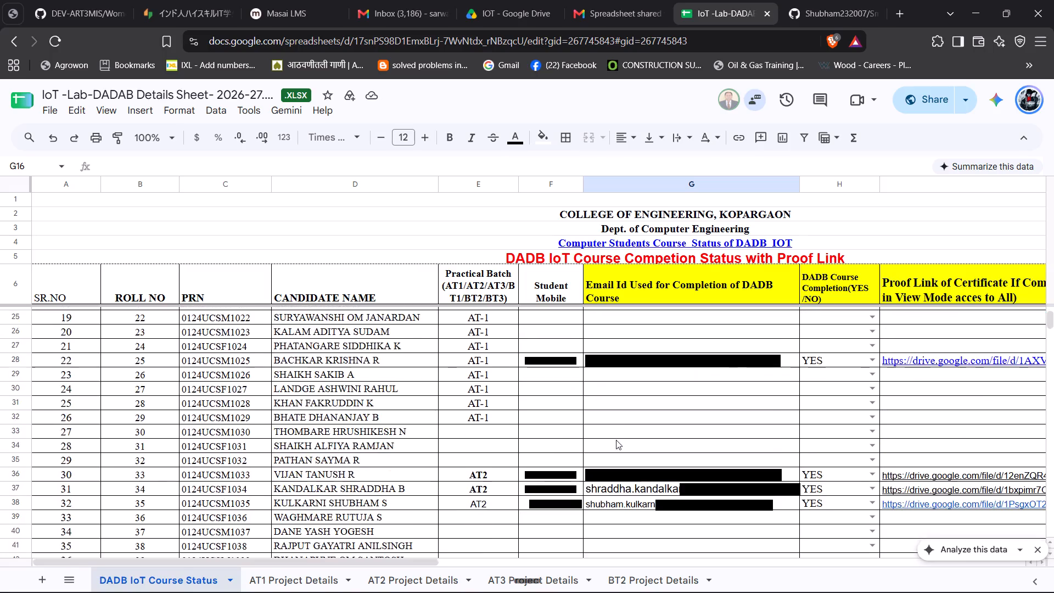
pyautogui.scroll(1, 616, 440)
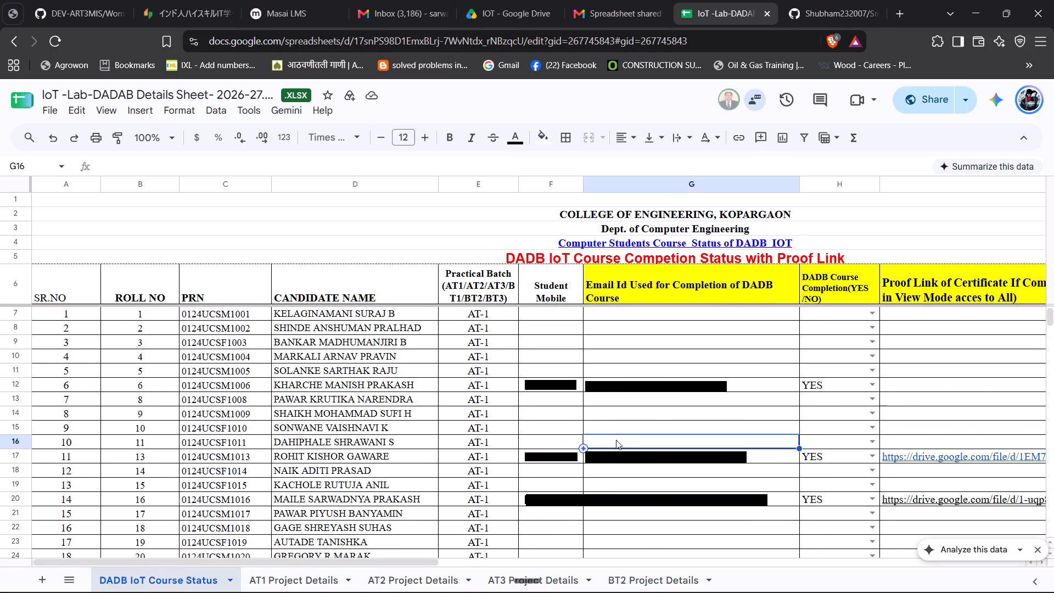
pyautogui.scroll(-1, 562, 509)
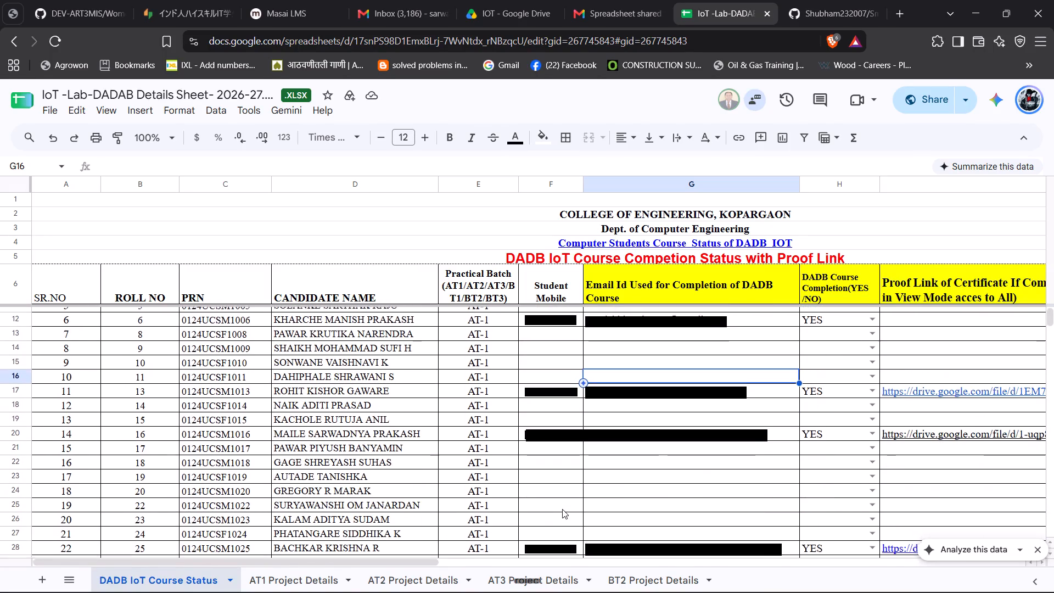
pyautogui.scroll(-3, 562, 509)
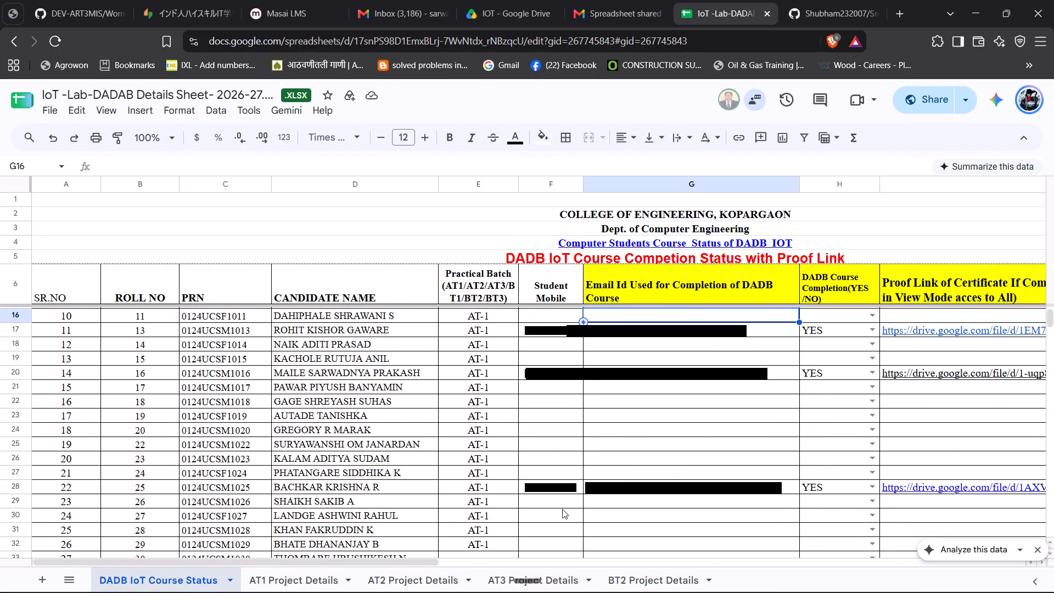
pyautogui.scroll(-1, 562, 509)
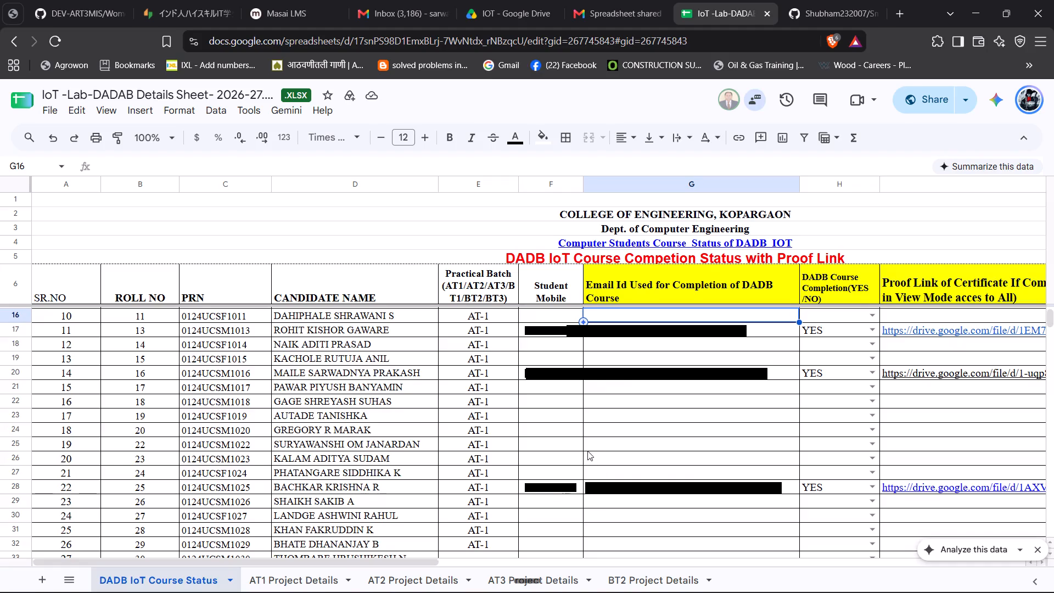
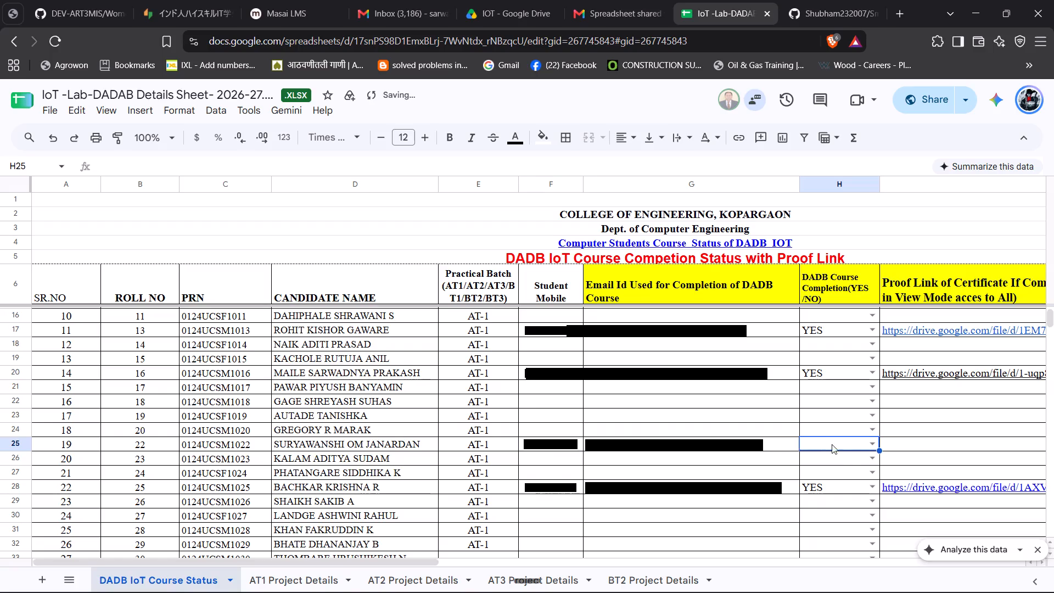
# Set the DADB course completion in row 25 of the course status sheet to YES.
pyautogui.click(870, 443)
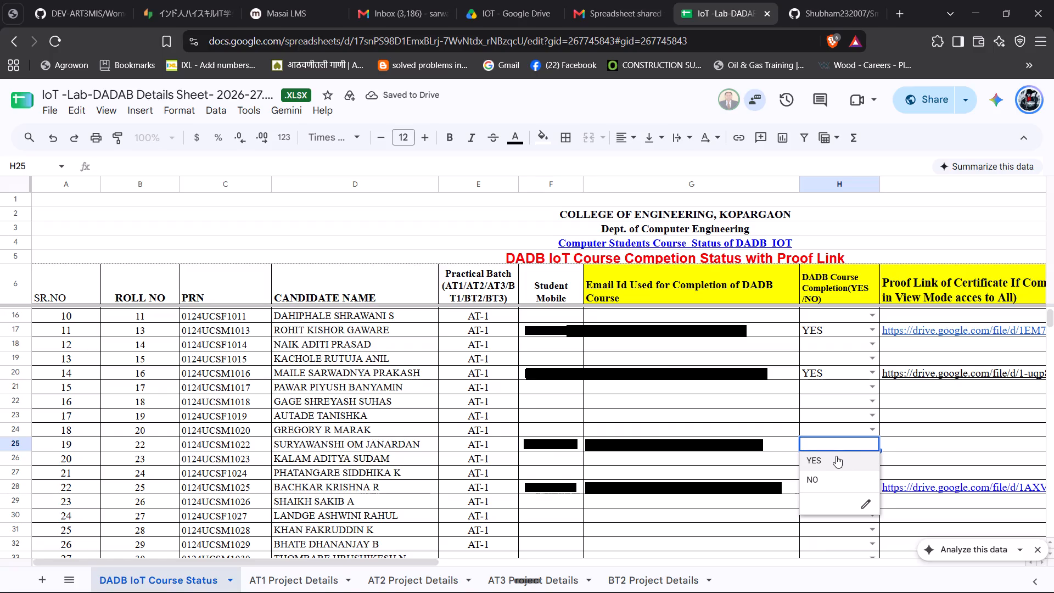
pyautogui.click(836, 456)
# Enter 92% as the DADB score in row 25 and select that row's certificate proof link cell.
pyautogui.click(898, 443)
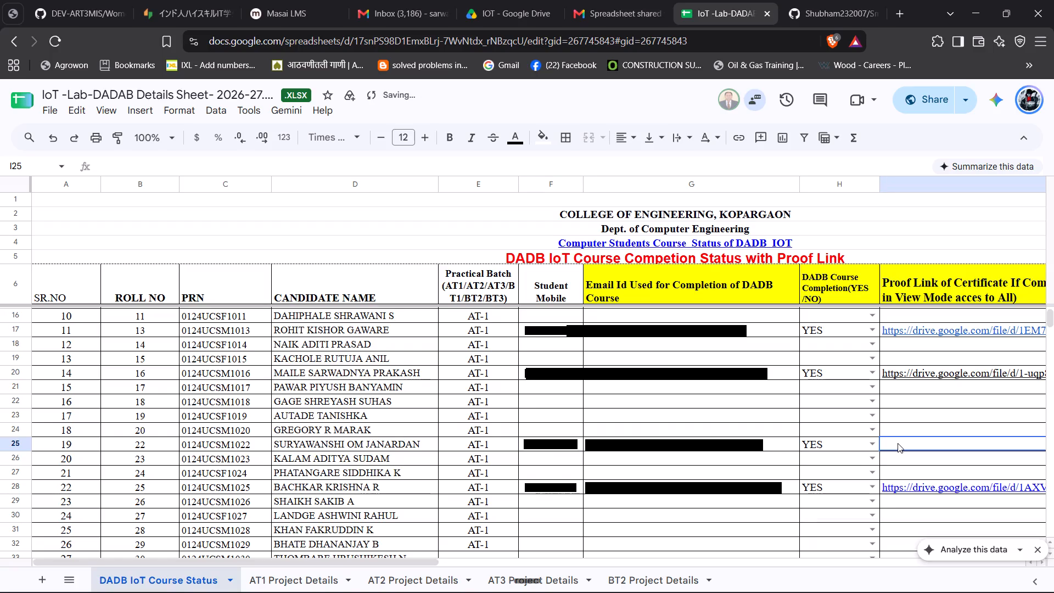
pyautogui.hscroll(-2, 898, 443)
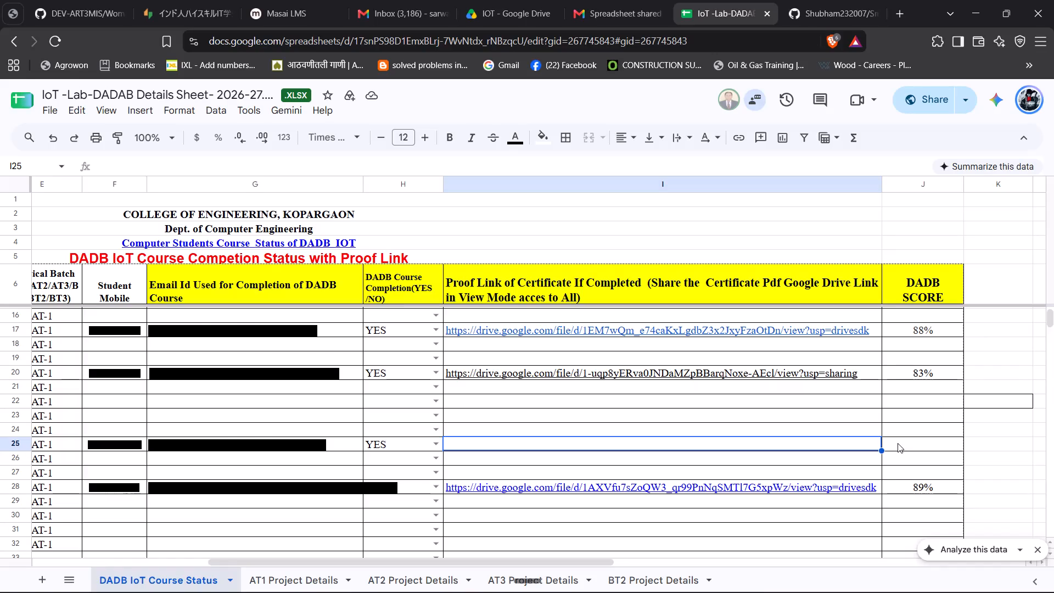
pyautogui.press('Right')
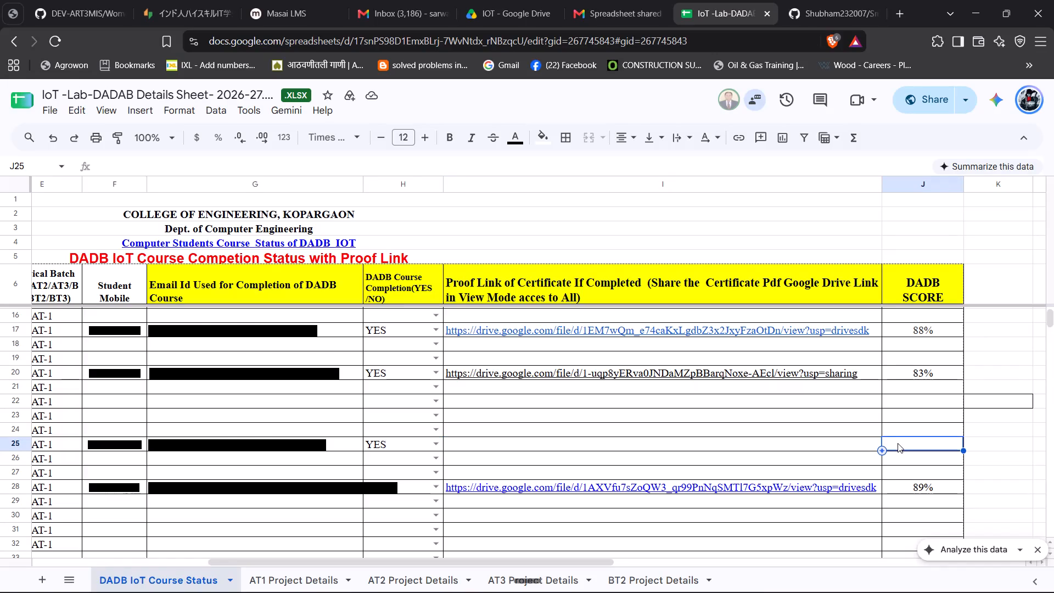
pyautogui.write('89')
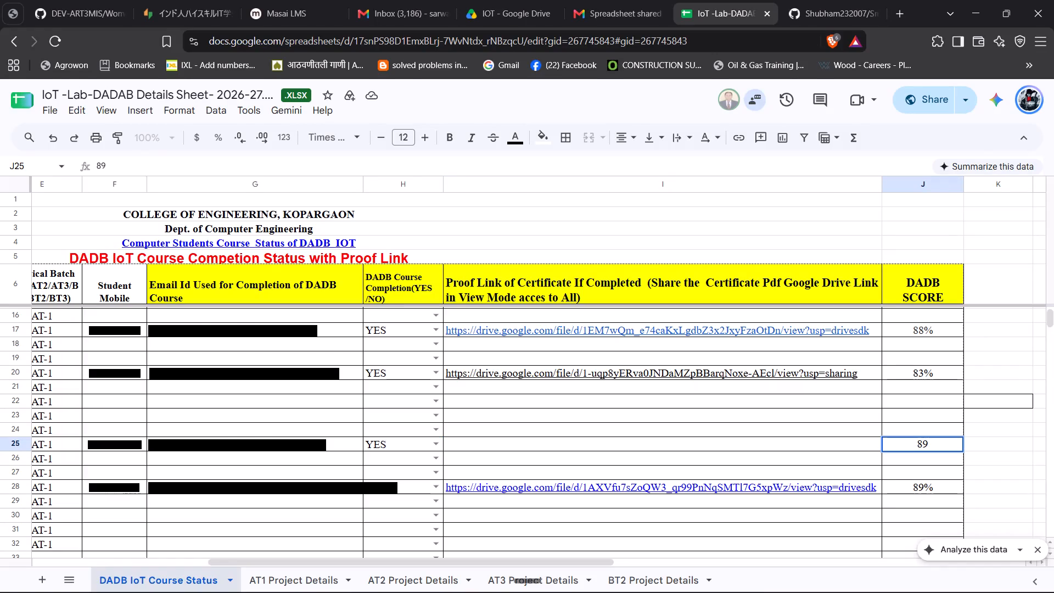
pyautogui.press('BackSpace')
pyautogui.press('BackSpace')
pyautogui.write('92')
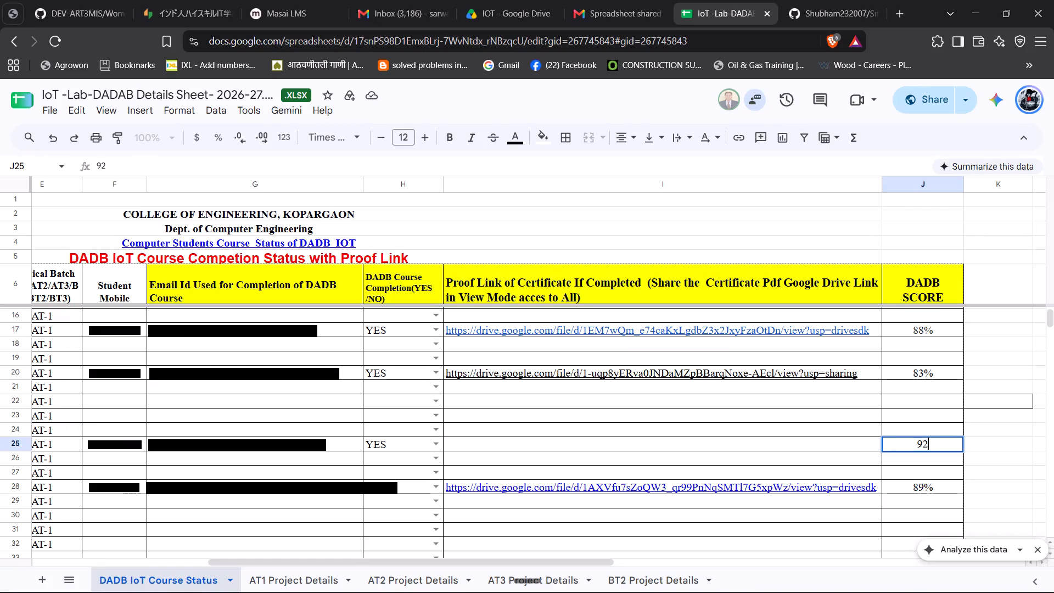
pyautogui.hotkey('shift', '%')
pyautogui.click(694, 449)
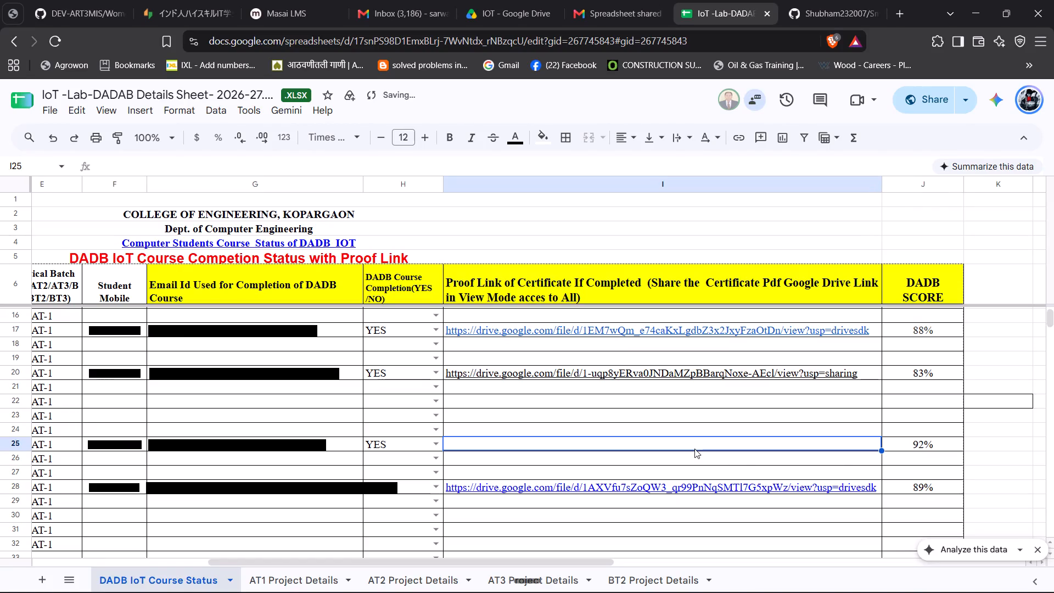
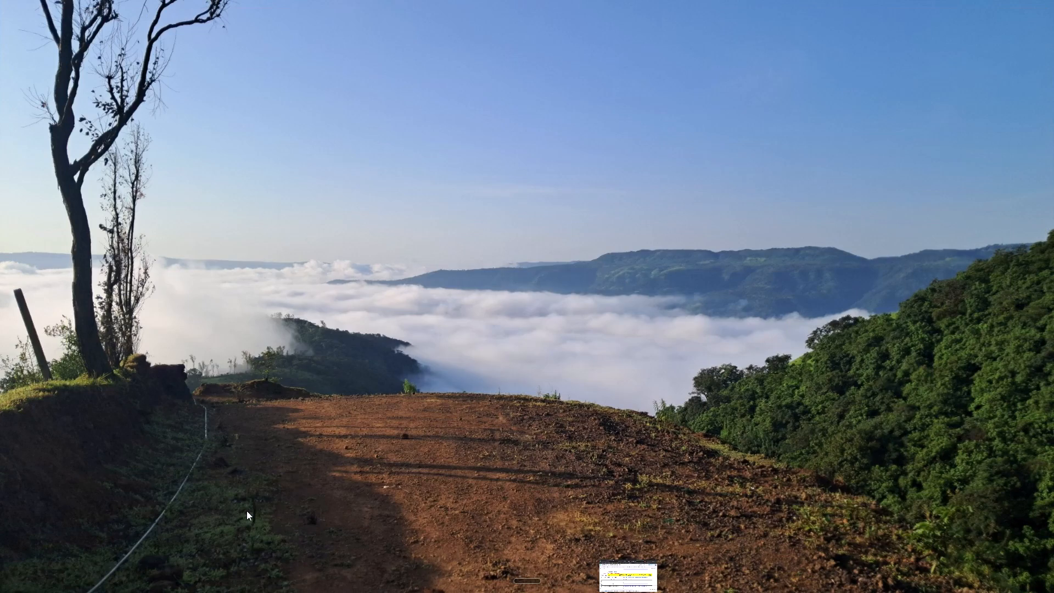
# Search the computer for WhatsApp and launch the app.
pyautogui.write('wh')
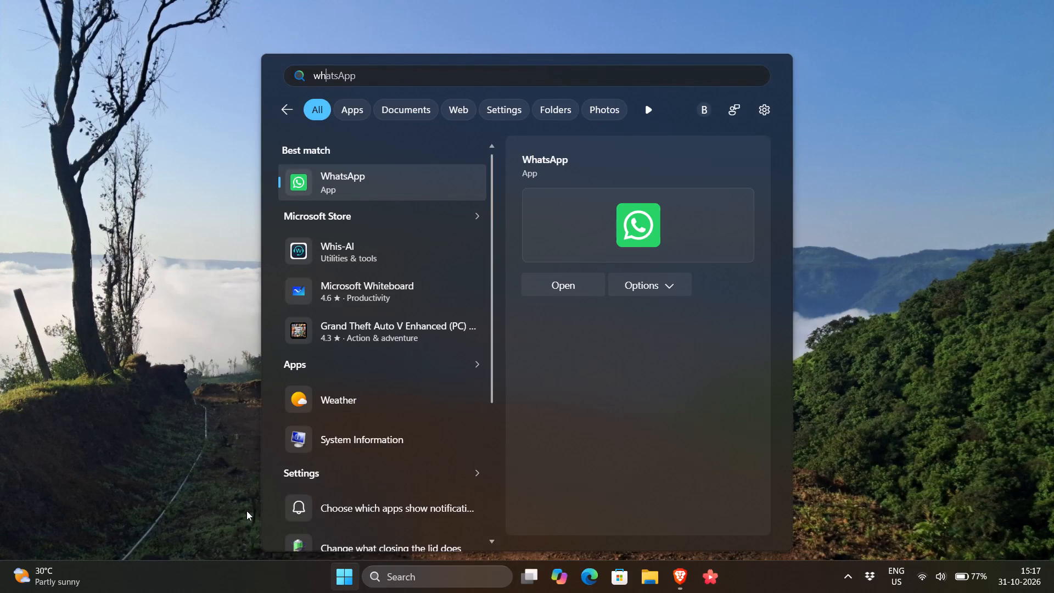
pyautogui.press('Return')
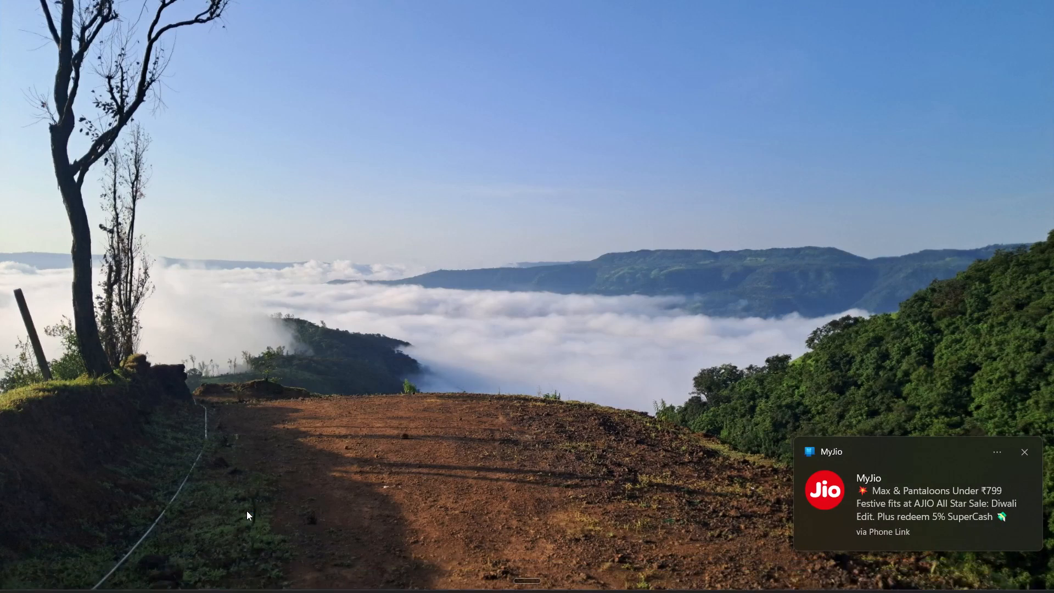
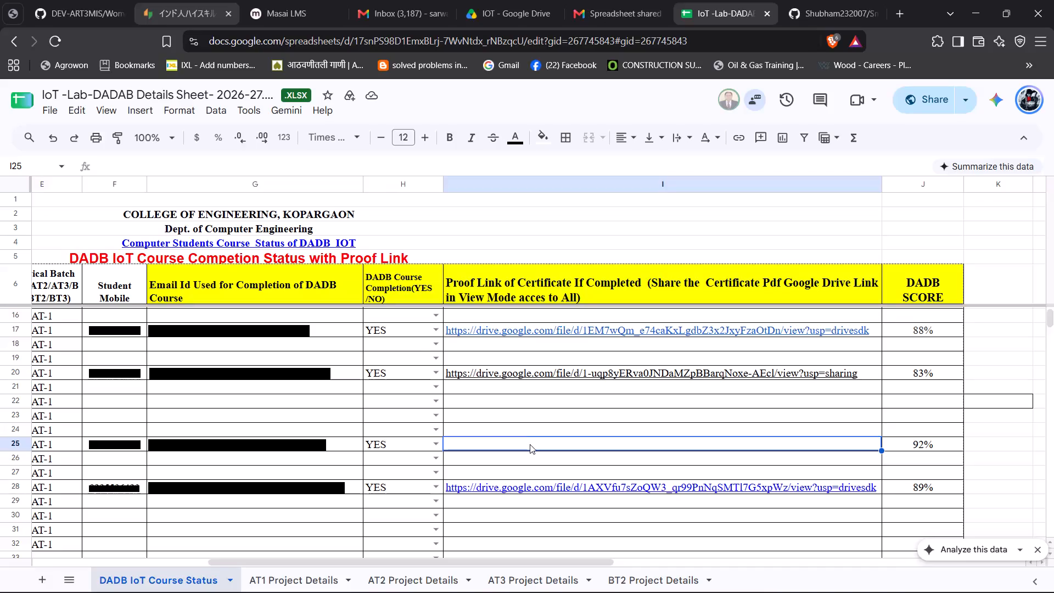
# Look down the proof link column from row 25 to row 73, checking the students' certificate links, completion entries and DADB scores.
pyautogui.press('Down')
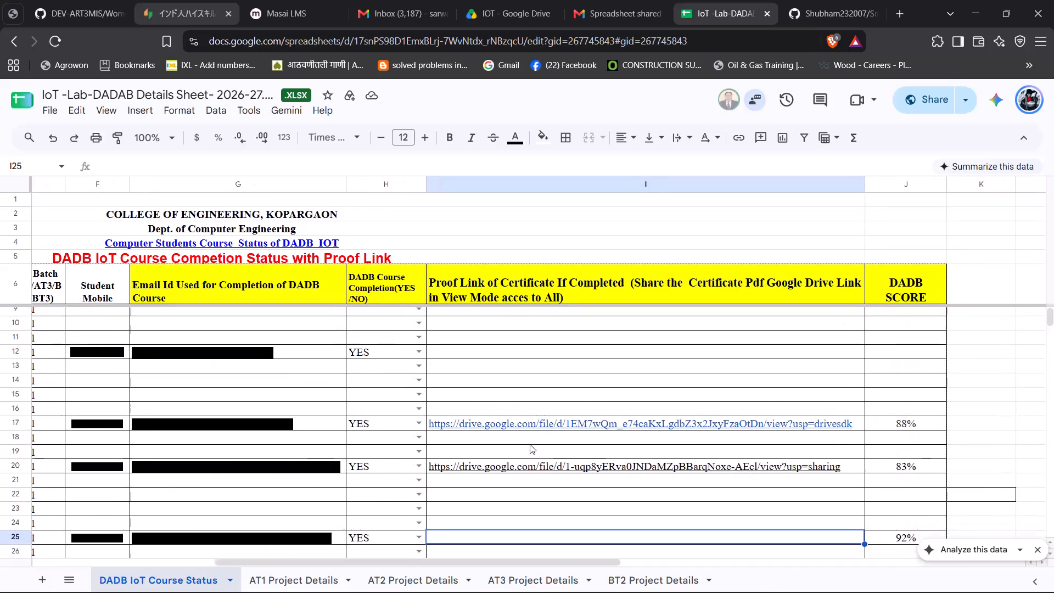
pyautogui.press('Down')
pyautogui.scroll(-2, 530, 444)
pyautogui.press('Down')
pyautogui.press('Down')
pyautogui.press('Down')
pyautogui.press('Up')
pyautogui.scroll(1, 530, 444)
pyautogui.press('Up')
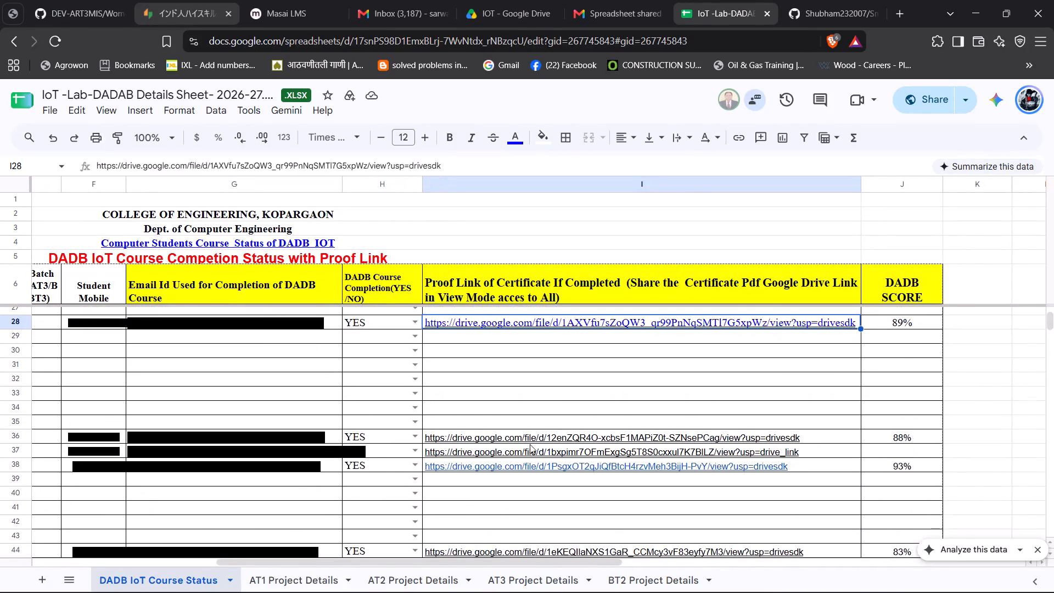
pyautogui.scroll(1, 530, 444)
pyautogui.press('Down')
pyautogui.press('Down')
pyautogui.press('Down')
pyautogui.press('Down')
pyautogui.press('Down')
pyautogui.press('Down')
pyautogui.press('Down')
pyautogui.press('Down')
pyautogui.press('Down')
pyautogui.press('Down')
pyautogui.press('Down')
pyautogui.press('Down')
pyautogui.press('Down')
pyautogui.press('Down')
pyautogui.press('Down')
pyautogui.press('Down')
pyautogui.press('Down')
pyautogui.press('Down')
pyautogui.press('Down')
pyautogui.press('Down')
pyautogui.press('Down')
pyautogui.press('Down')
pyautogui.press('Down')
pyautogui.press('Down')
pyautogui.press('Down')
pyautogui.press('Down')
pyautogui.press('Down')
pyautogui.press('Down')
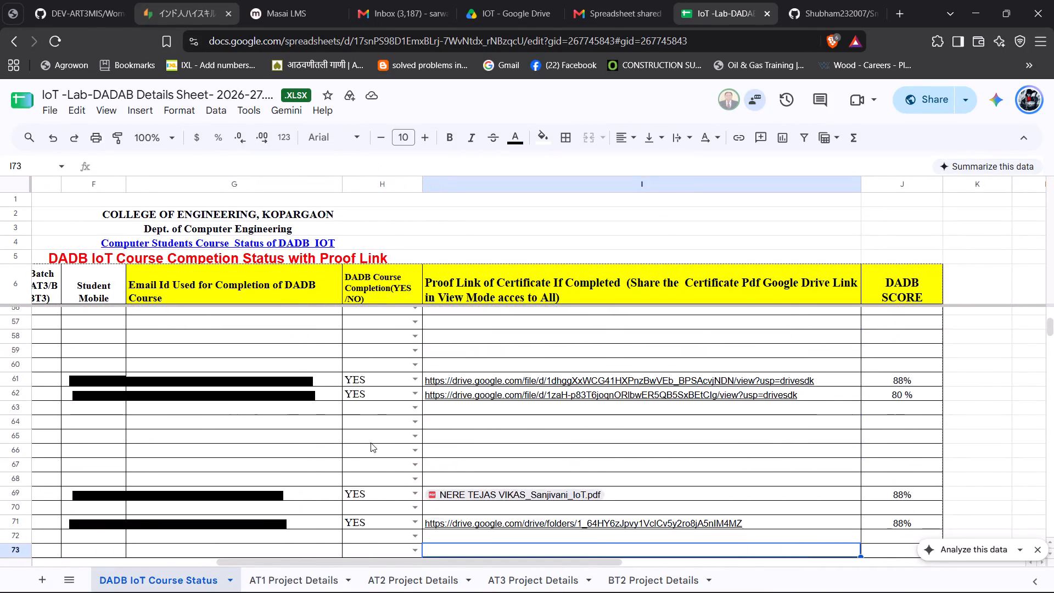
# Look back up the proof link column from row 73 to row 43, checking candidate names, practical batches and completion entries.
pyautogui.press('Up')
pyautogui.press('Up')
pyautogui.press('Up')
pyautogui.press('Up')
pyautogui.press('Up')
pyautogui.press('Up')
pyautogui.press('Up')
pyautogui.press('Up')
pyautogui.press('Up')
pyautogui.press('Up')
pyautogui.press('Up')
pyautogui.press('Up')
pyautogui.press('Up')
pyautogui.press('Up')
pyautogui.press('Up')
pyautogui.press('Up')
pyautogui.press('Up')
pyautogui.press('Up')
pyautogui.press('Up')
pyautogui.press('Up')
pyautogui.press('Up')
pyautogui.hscroll(1, 371, 443)
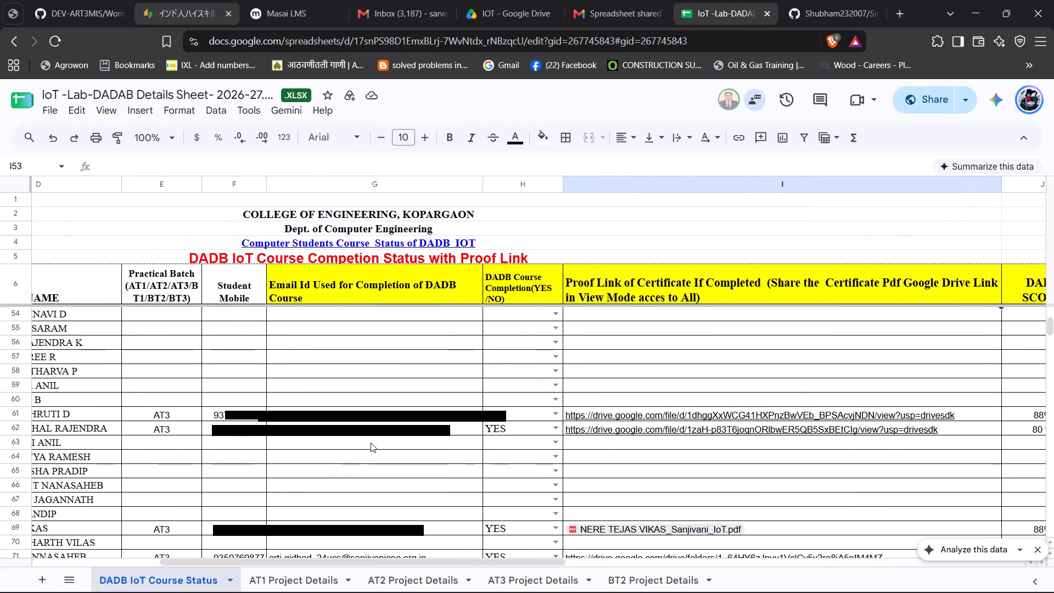
pyautogui.press('Up')
pyautogui.hscroll(1, 371, 443)
pyautogui.press('Up')
pyautogui.press('Up')
pyautogui.press('Up')
pyautogui.hscroll(2, 371, 443)
pyautogui.press('Up')
pyautogui.press('Up')
pyautogui.press('Up')
pyautogui.press('Up')
pyautogui.press('Up')
pyautogui.press('Up')
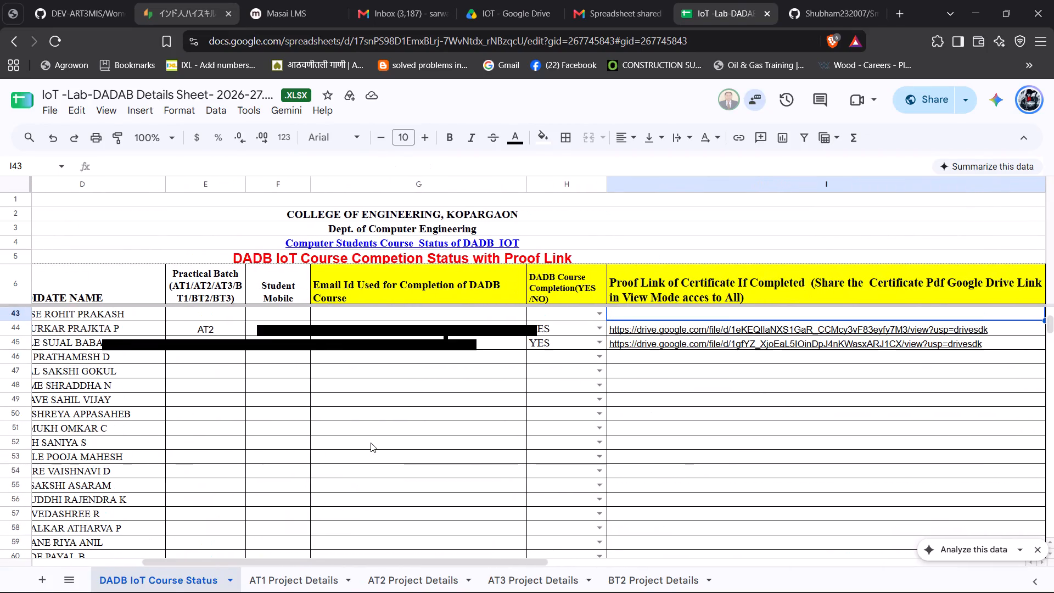
# Paste the copied certificate Drive link into the proof link cell of row 46.
pyautogui.press('Down')
pyautogui.press('Down')
pyautogui.press('Down')
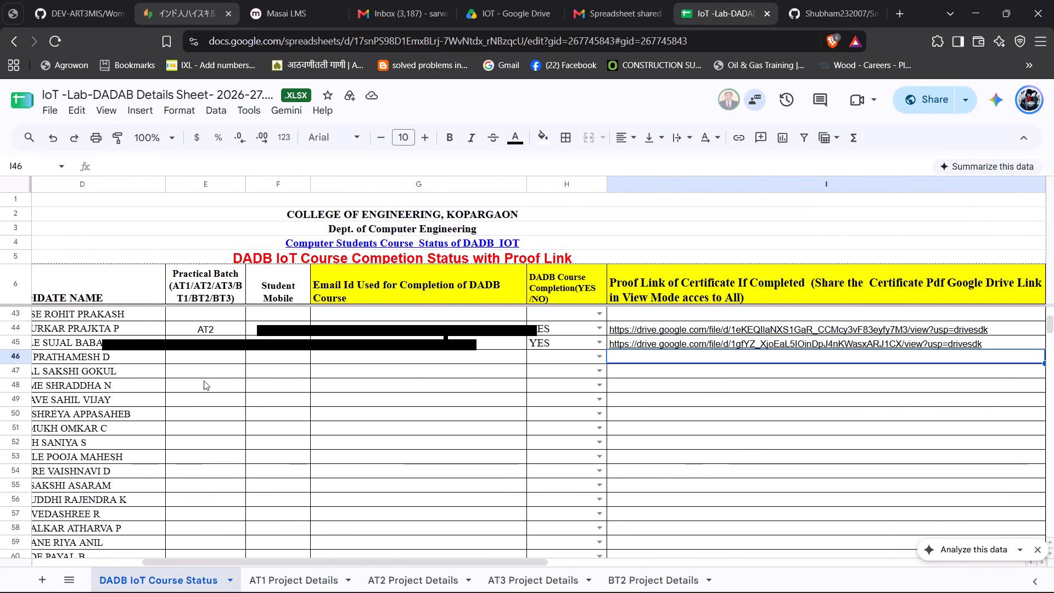
pyautogui.hotkey('ctrl', 'v')
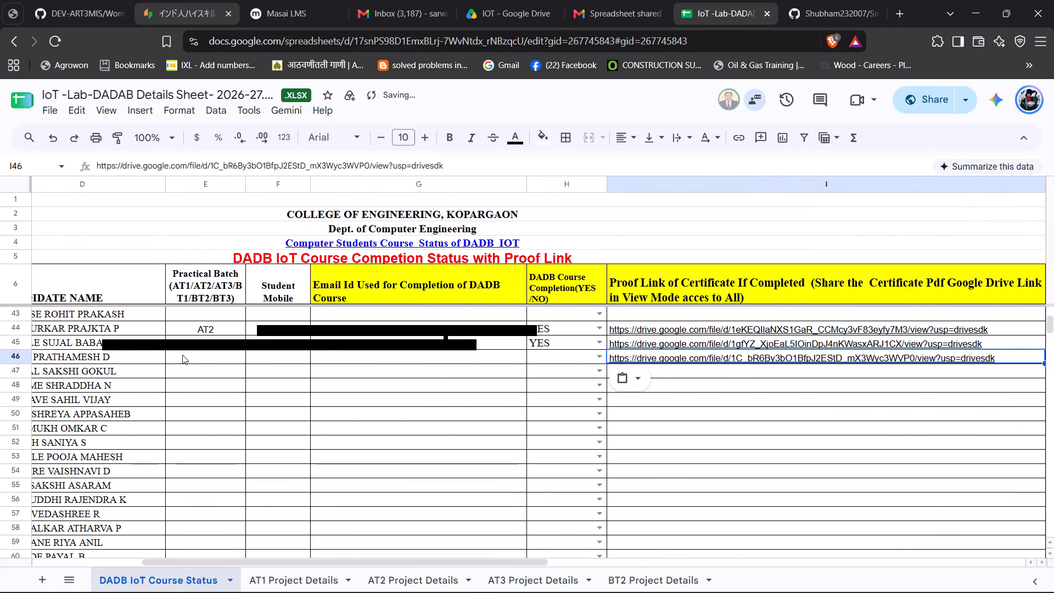
# Fill the practical batch value AT2 from rows 44 and 45 down through row 56.
pyautogui.click(187, 354)
pyautogui.click(208, 331)
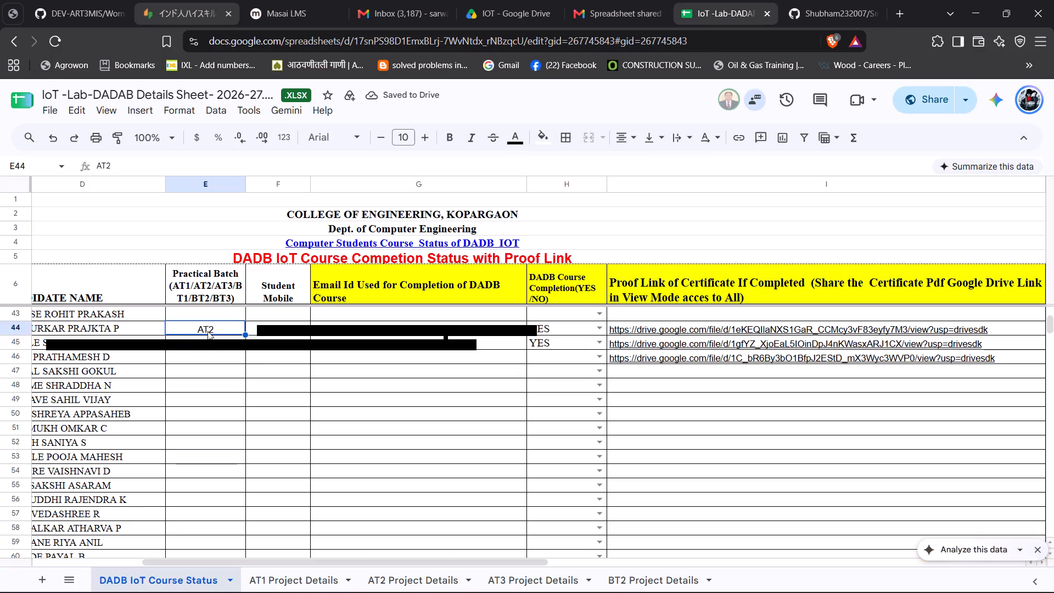
pyautogui.hotkey('shift', 'Down')
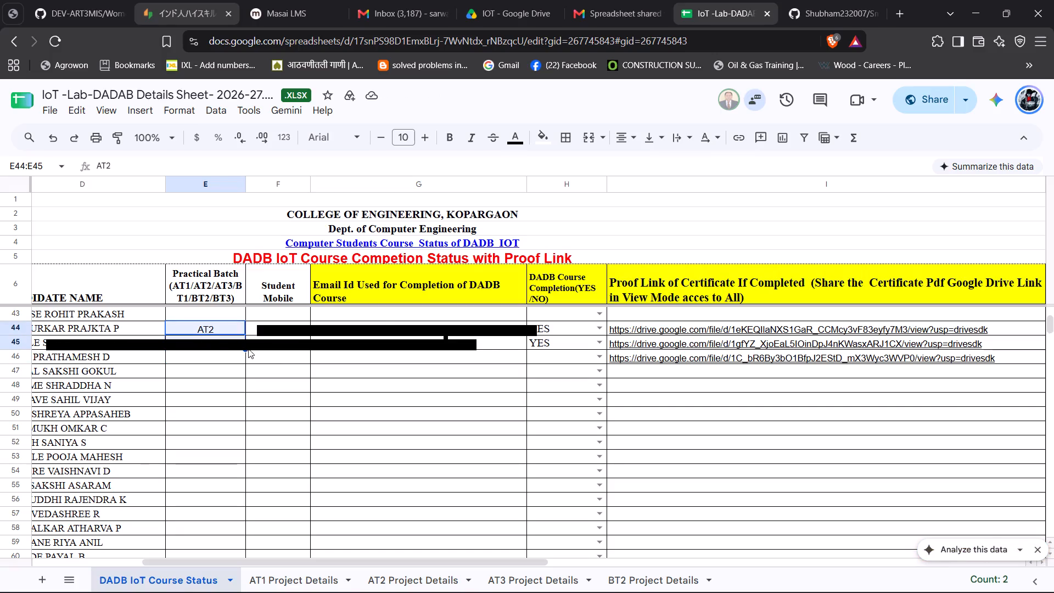
pyautogui.moveTo(245, 349); pyautogui.dragTo(245, 495)
pyautogui.moveTo(245, 495); pyautogui.dragTo(245, 497)
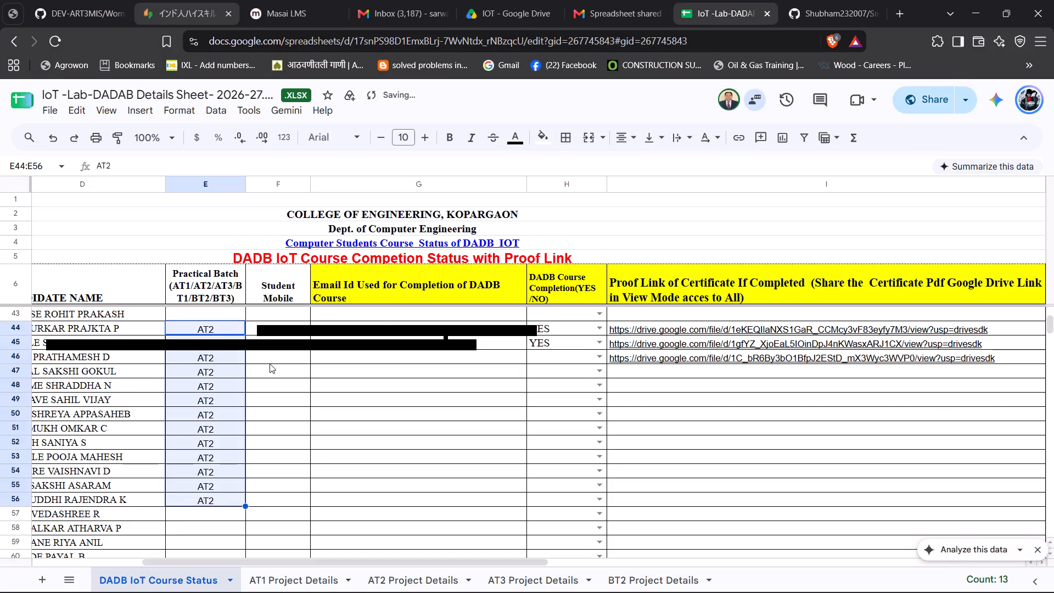
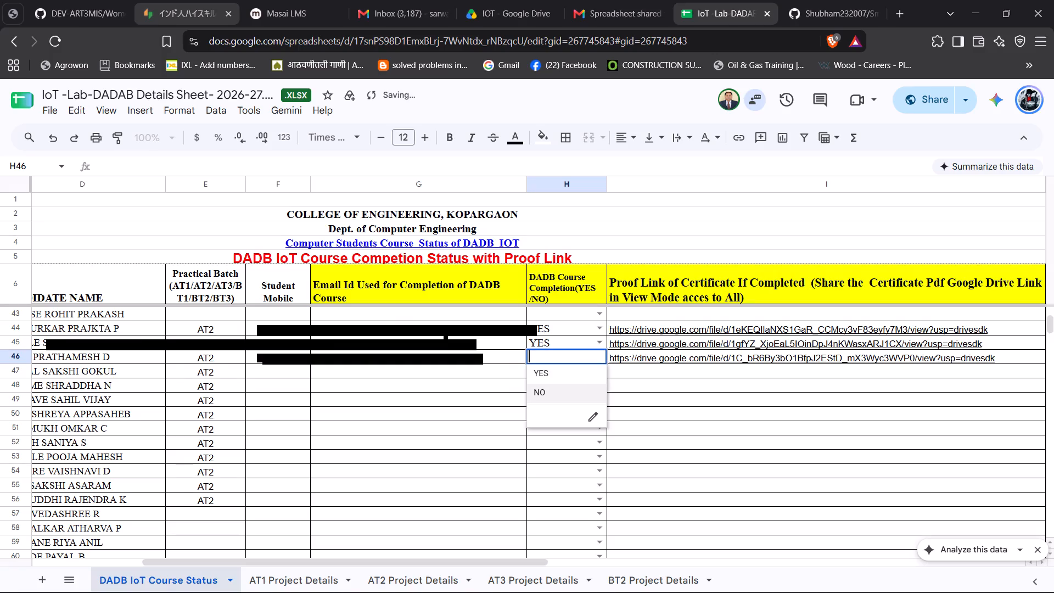
# Set the DADB Course Completion value in row 46 to YES.
pyautogui.press('Up')
pyautogui.press('Return')
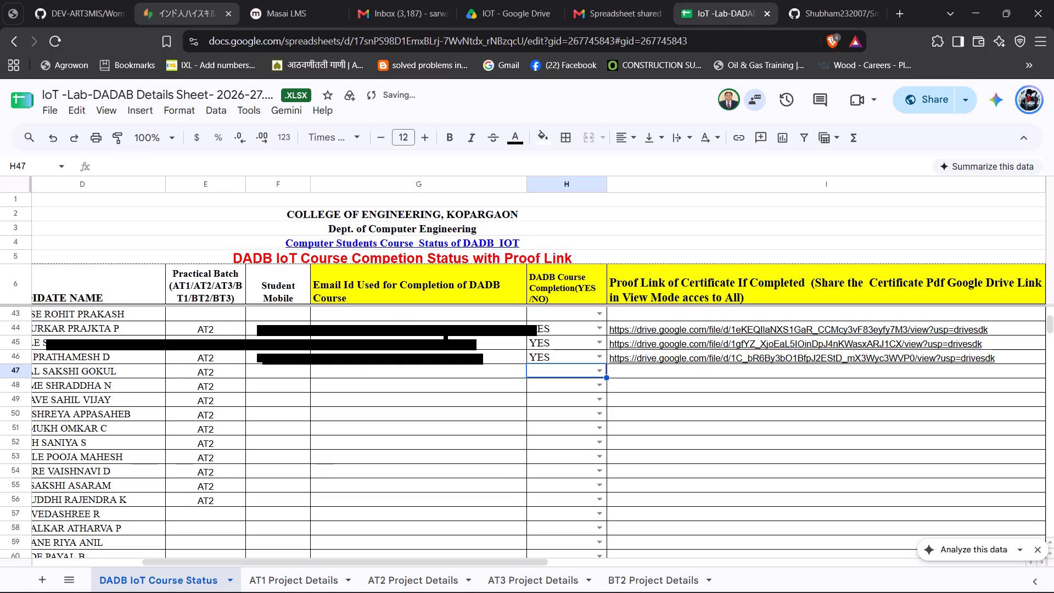
# Save the course status sheet and close the browser window.
pyautogui.hscroll(-3, 654, 365)
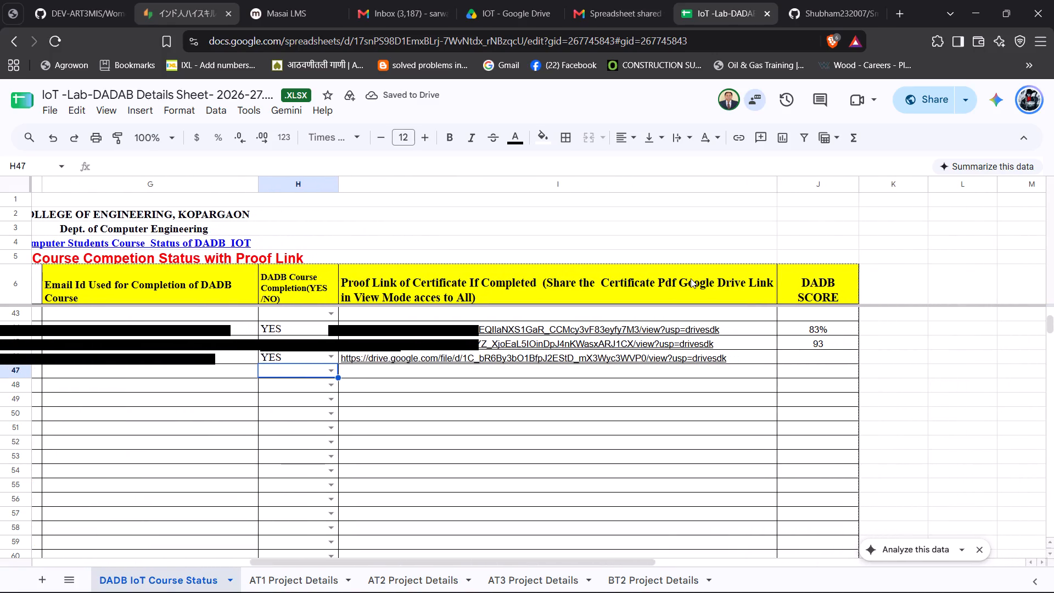
pyautogui.hotkey('ctrl', 's')
pyautogui.click(1053, 0)
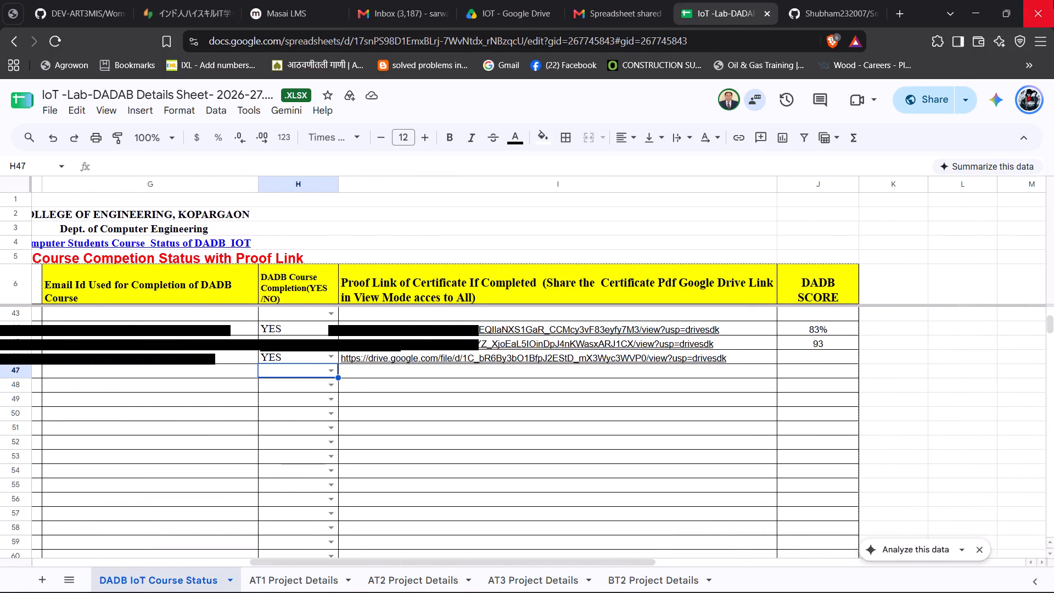
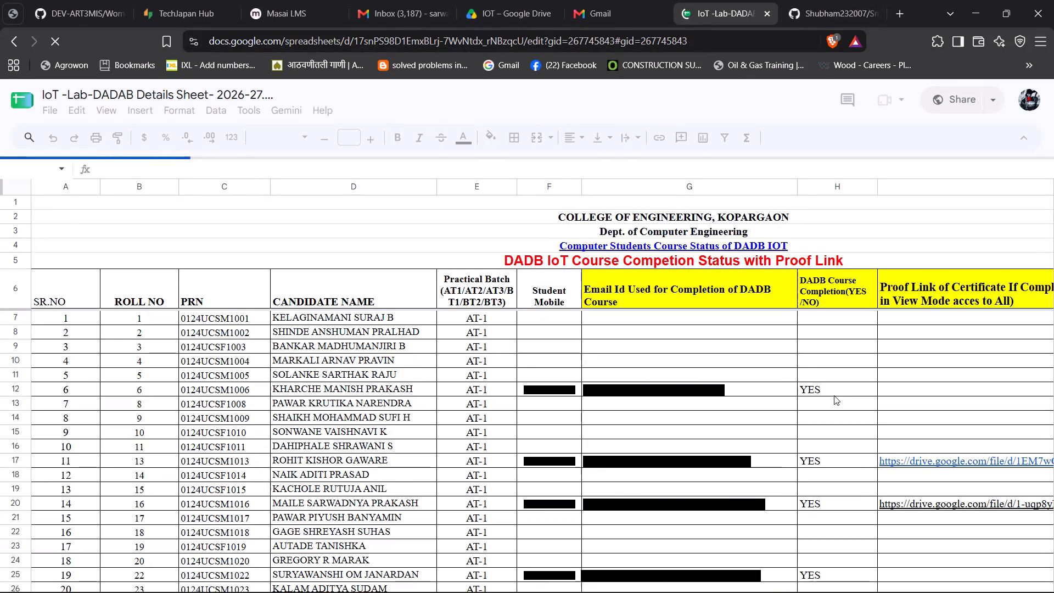
pyautogui.hscroll(-6, 801, 420)
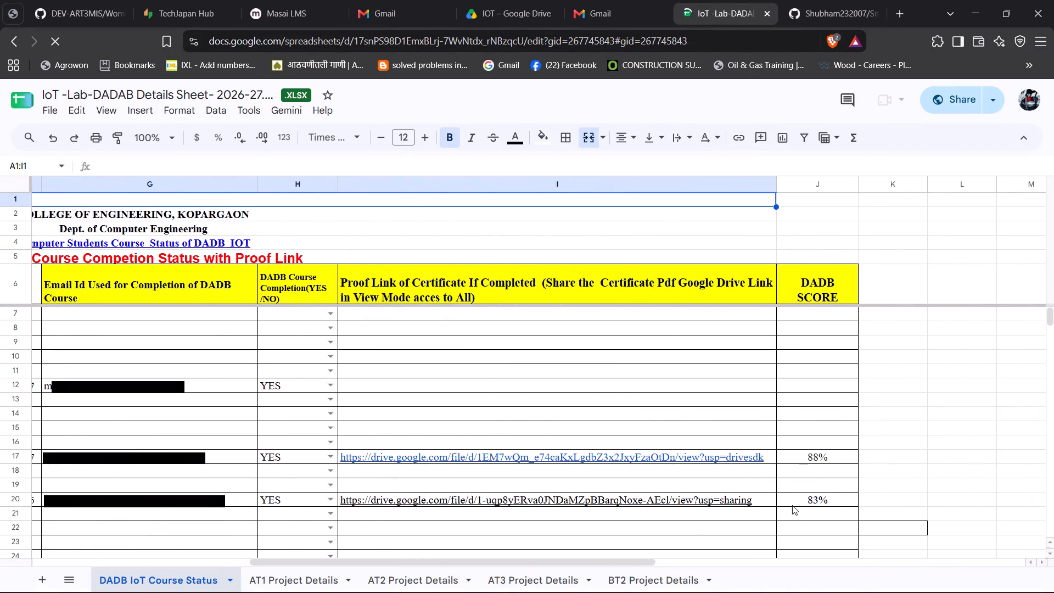
pyautogui.scroll(-5, 792, 505)
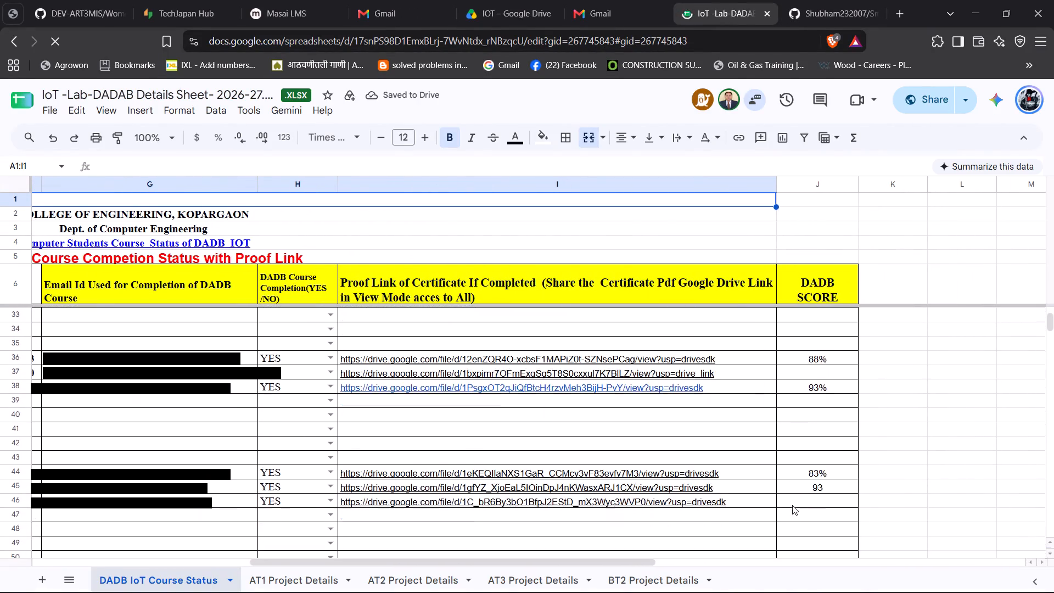
pyautogui.scroll(-1, 792, 505)
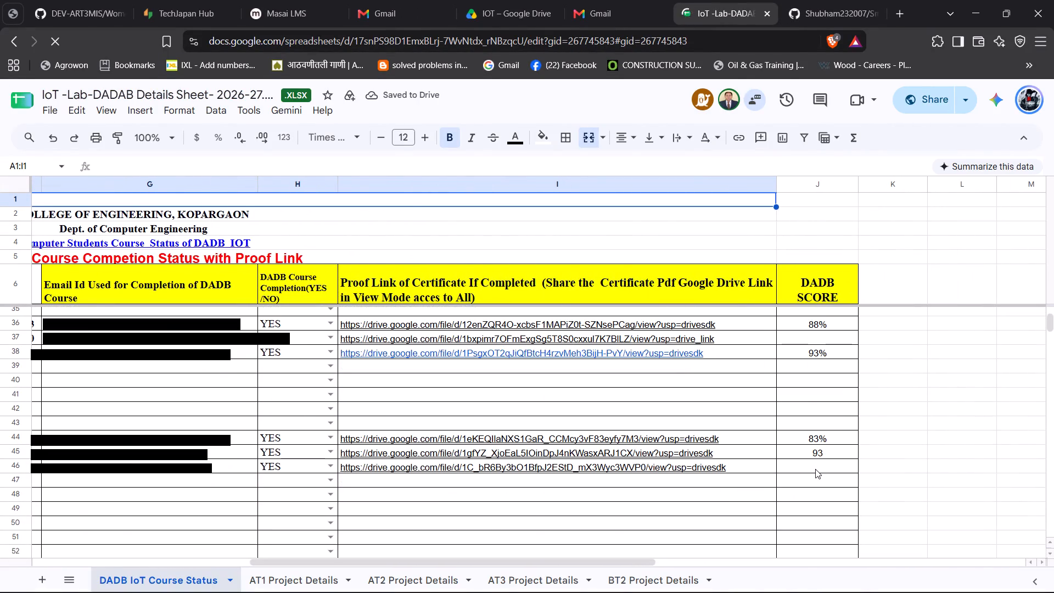
pyautogui.click(815, 469)
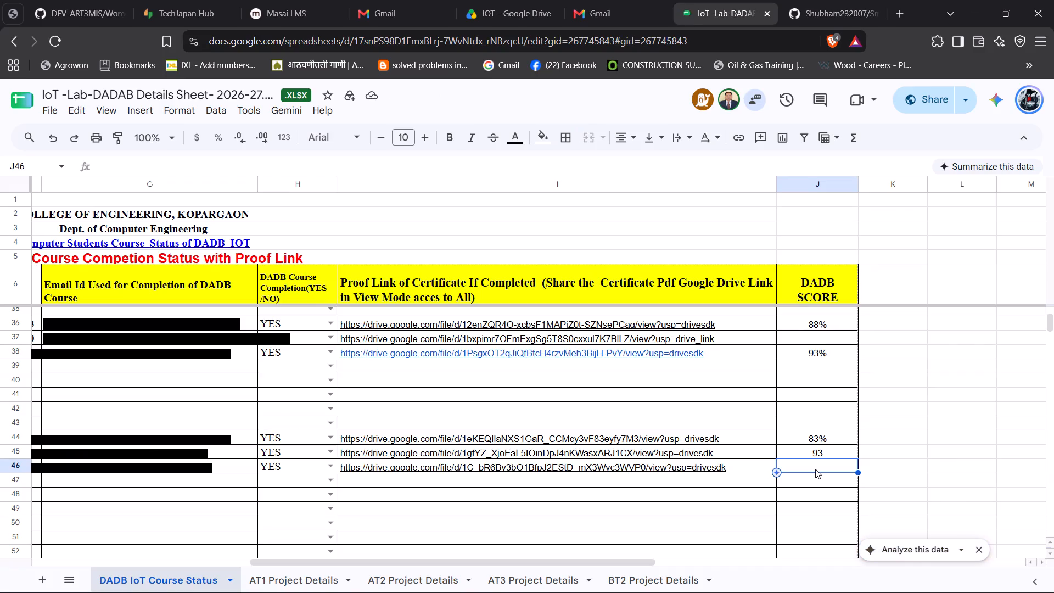